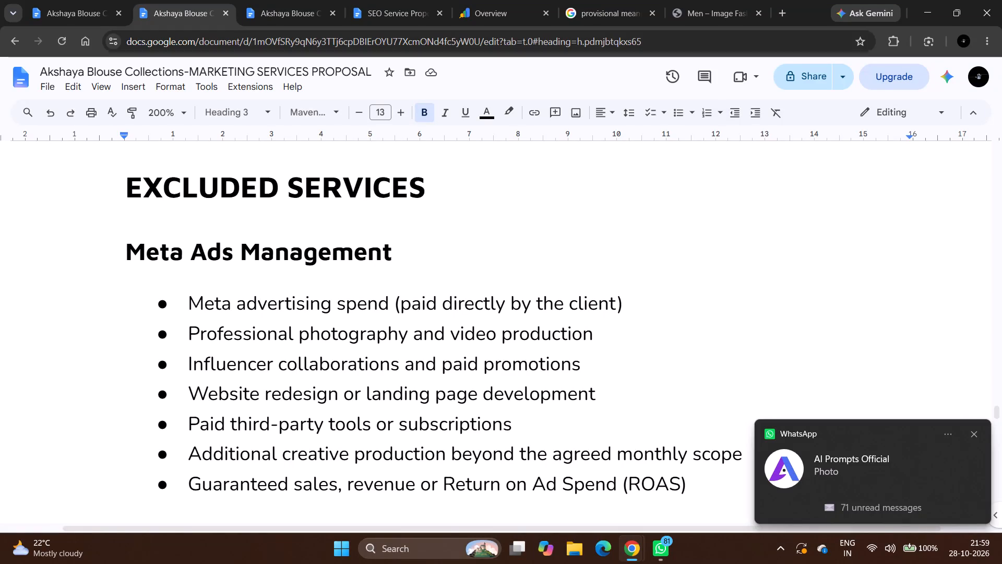
# Dismiss the WhatsApp notification pop-ups that cover part of the proposal document.
pyautogui.click(980, 436)
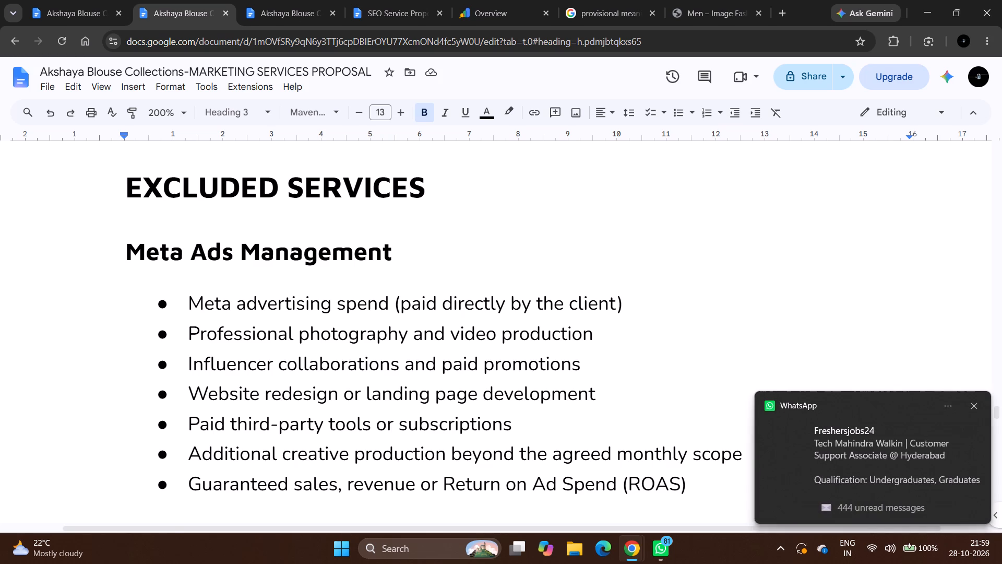
pyautogui.click(972, 407)
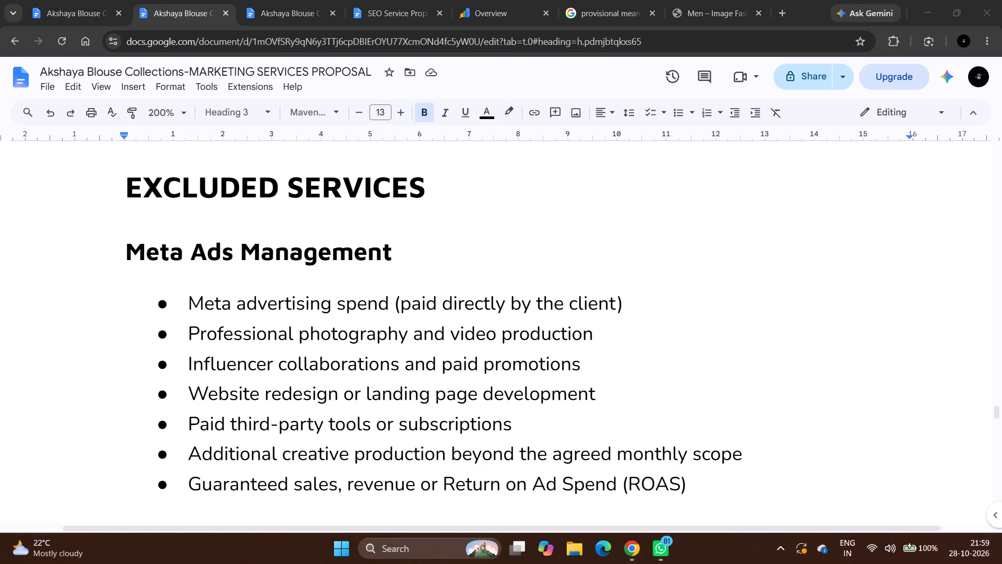
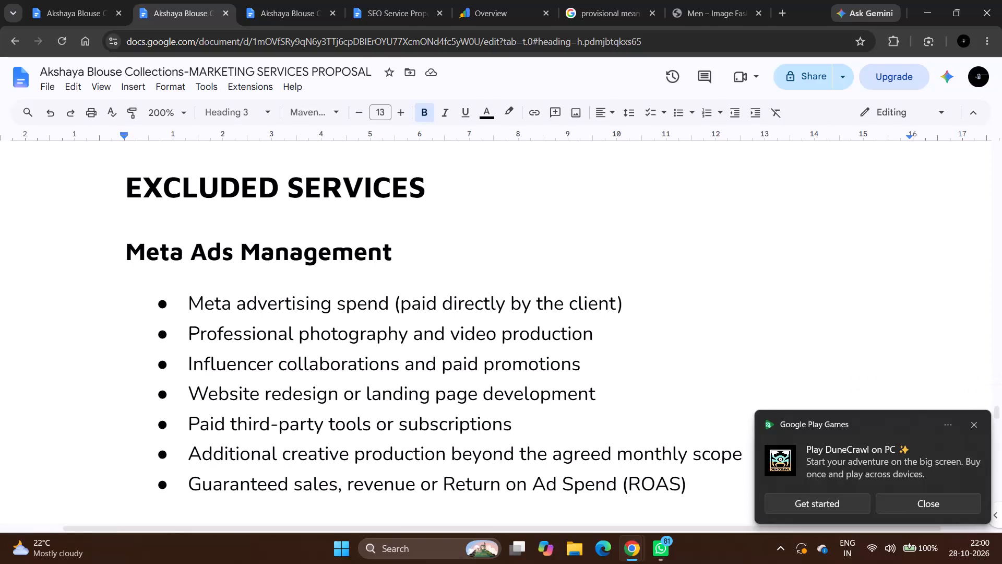
# Delete the "Professional photography and video production" and "Website redesign or landing page development" bullets from the excluded Meta Ads Management services.
pyautogui.moveTo(617, 334); pyautogui.dragTo(636, 299)
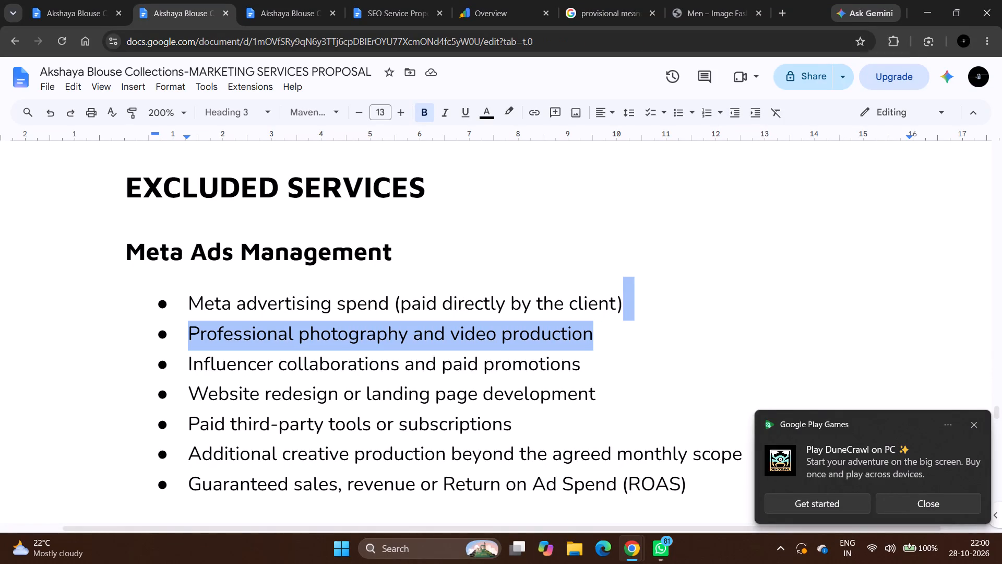
pyautogui.moveTo(636, 299); pyautogui.dragTo(635, 305)
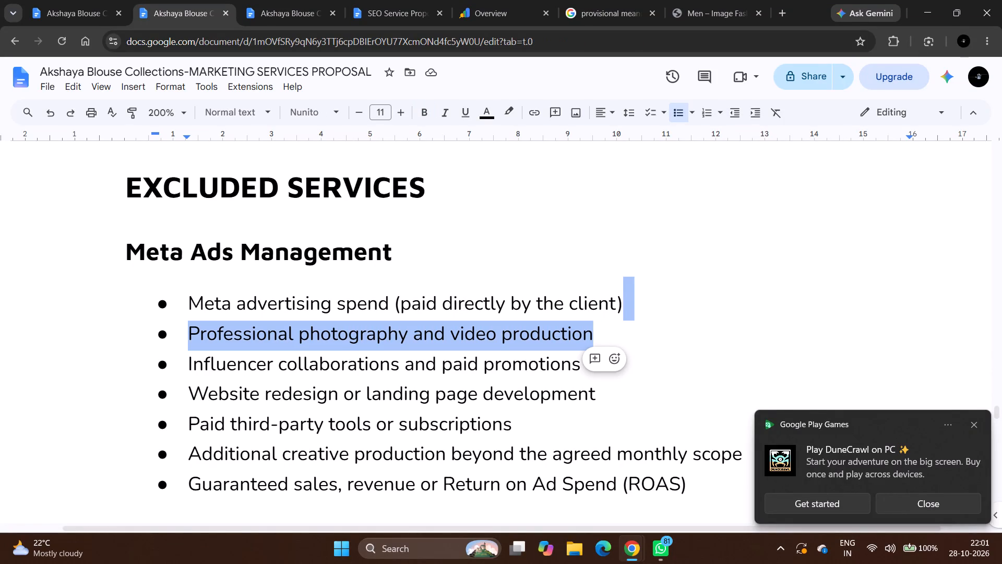
pyautogui.press('BackSpace')
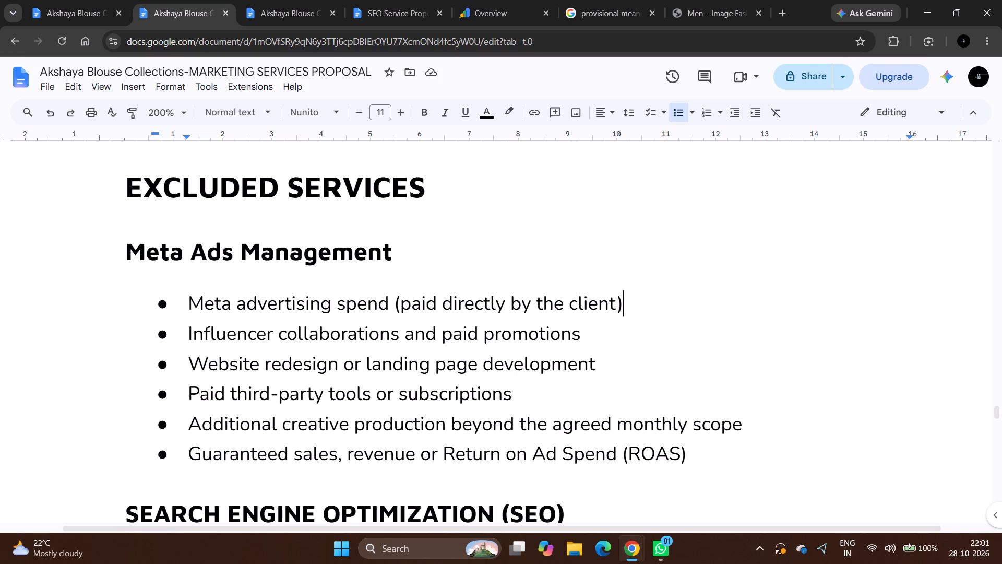
pyautogui.moveTo(613, 368); pyautogui.dragTo(622, 347)
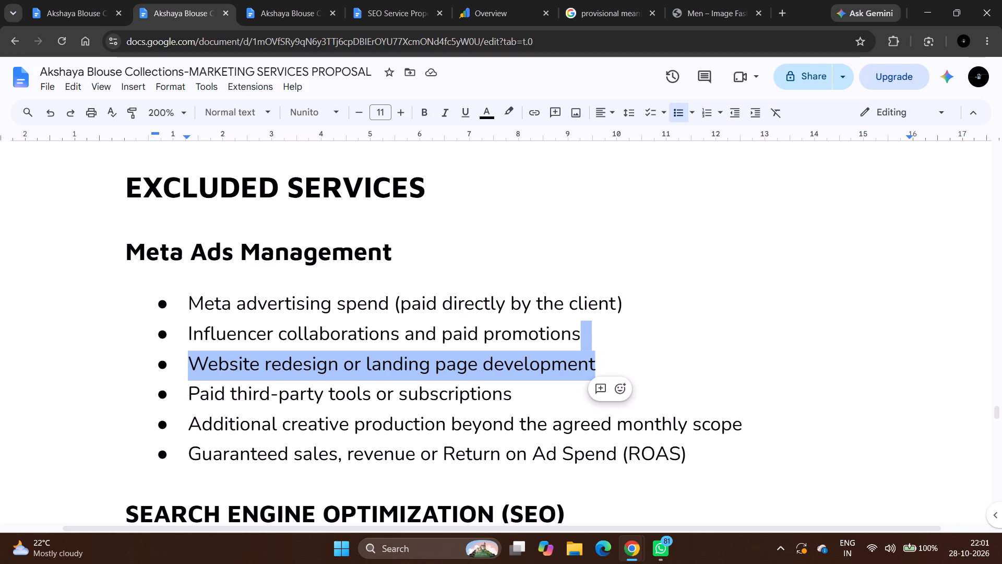
pyautogui.press('BackSpace')
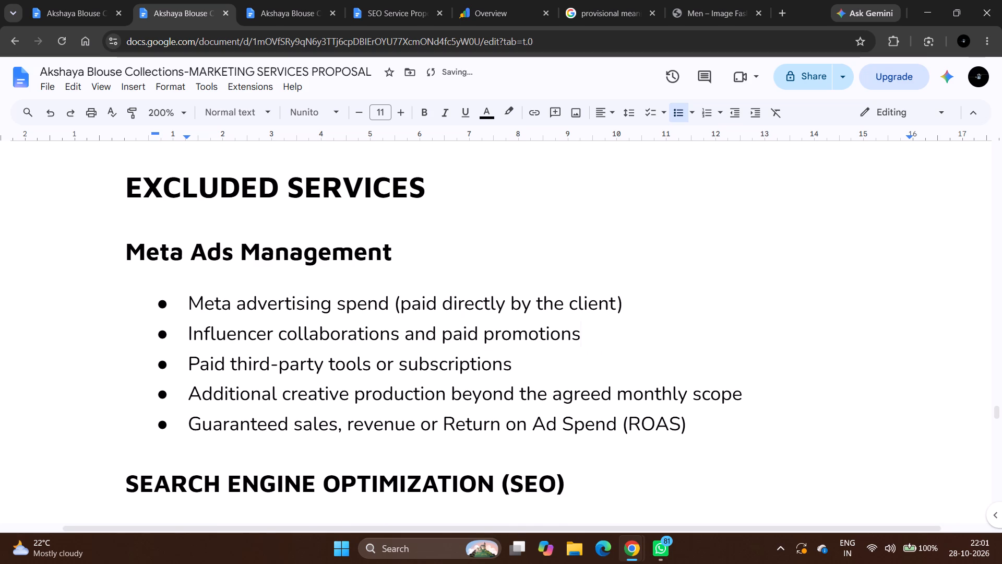
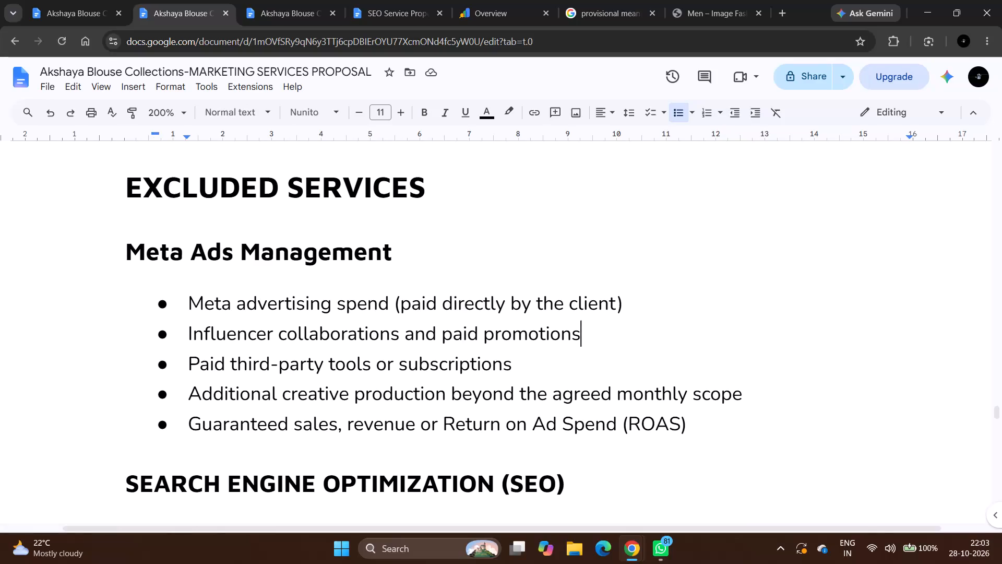
# Highlight the word "Guaranteed" in yellow in the last excluded Meta Ads Management bullet.
pyautogui.doubleClick(228, 422)
pyautogui.rightClick(228, 422)
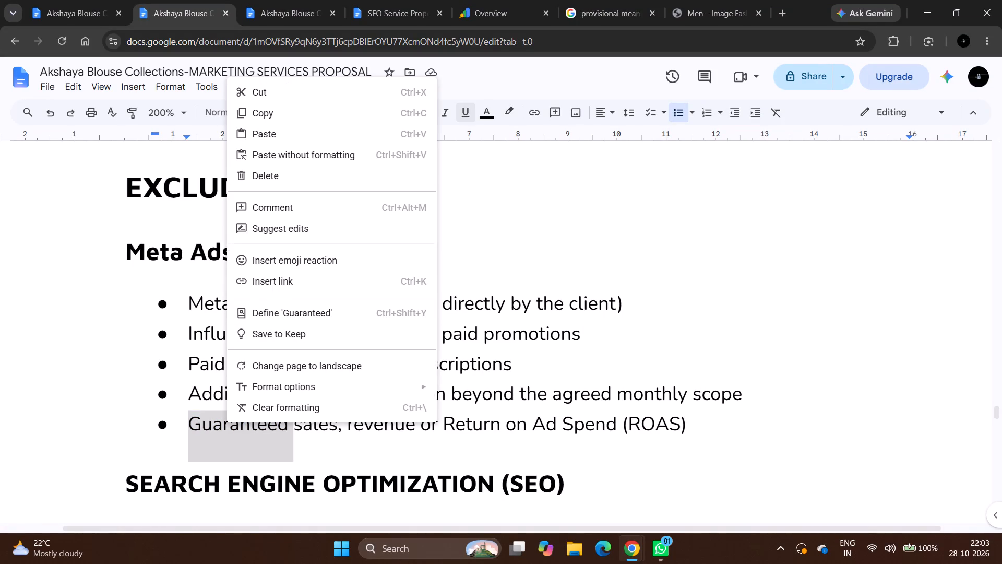
pyautogui.click(504, 111)
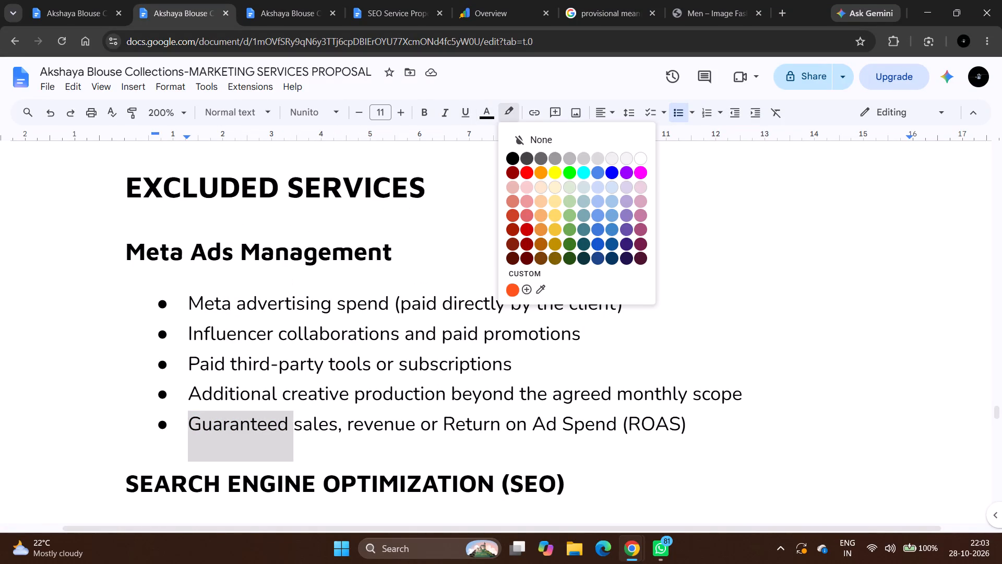
pyautogui.click(555, 173)
# Review the Search Engine Optimization (SEO) bullets in the Excluded Services section against the end of the Meta Ads Management list.
pyautogui.scroll(-2, 466, 447)
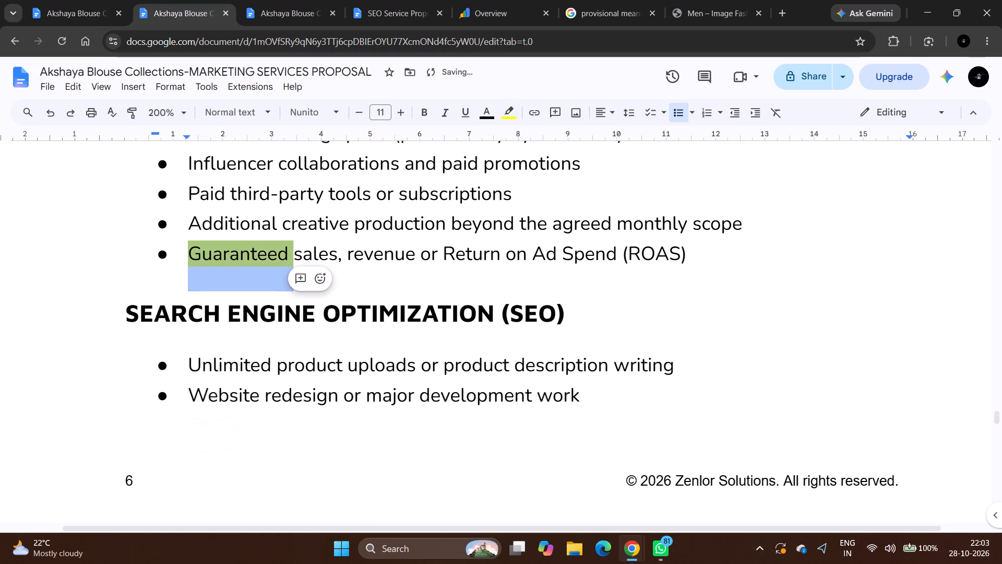
pyautogui.scroll(-1, 466, 447)
pyautogui.hscroll(1, 466, 447)
pyautogui.click(393, 330)
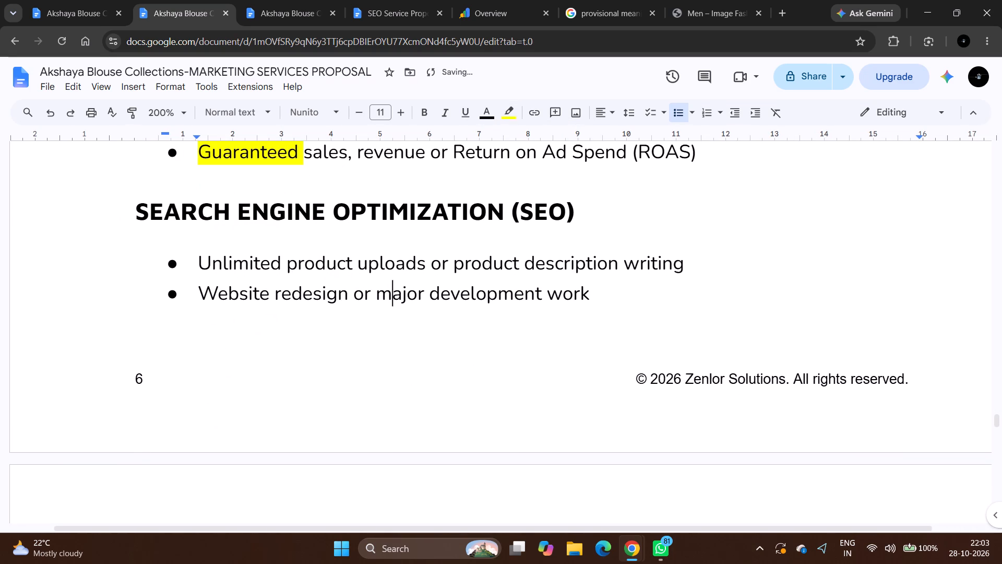
pyautogui.scroll(-1, 393, 330)
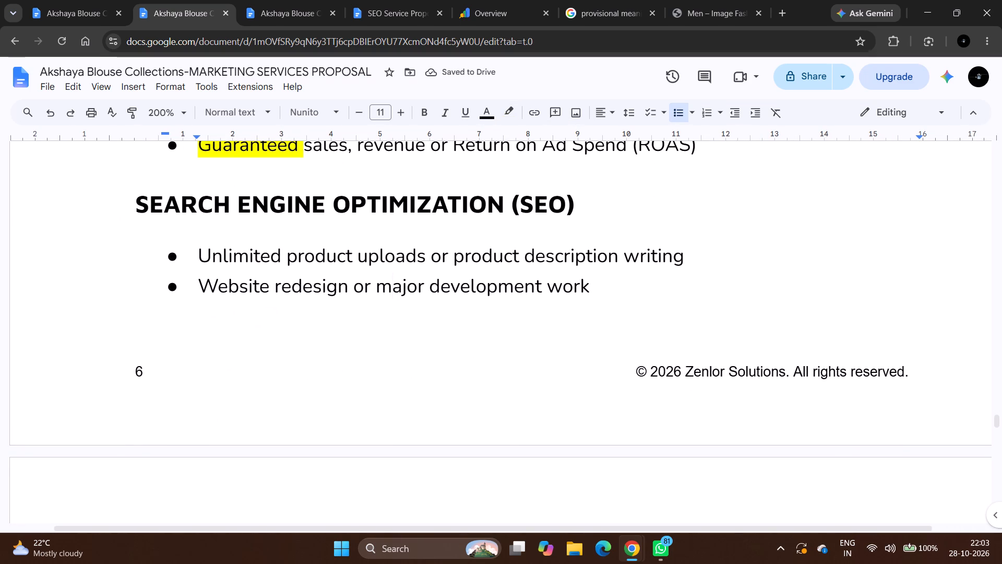
pyautogui.scroll(1, 390, 331)
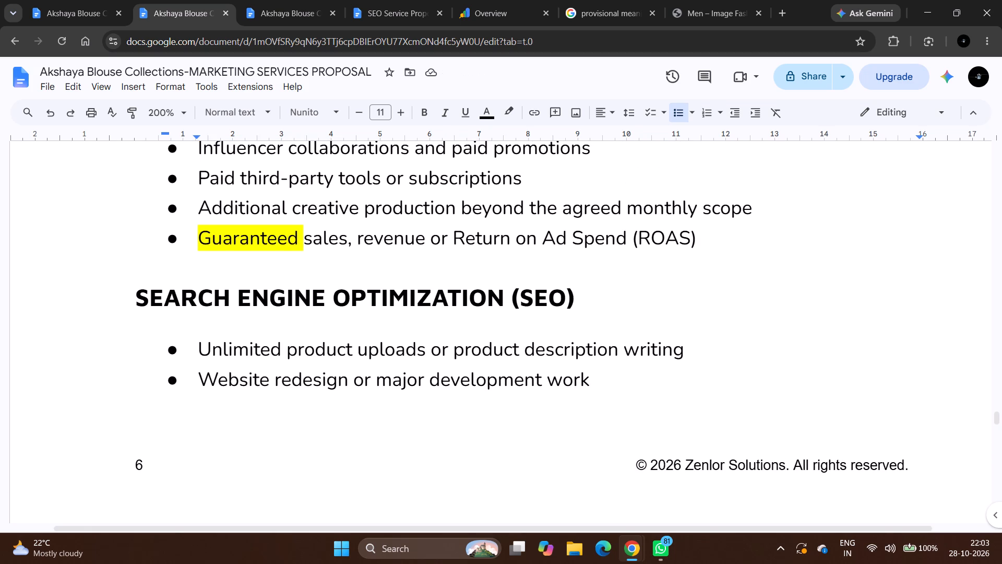
pyautogui.scroll(-2, 291, 316)
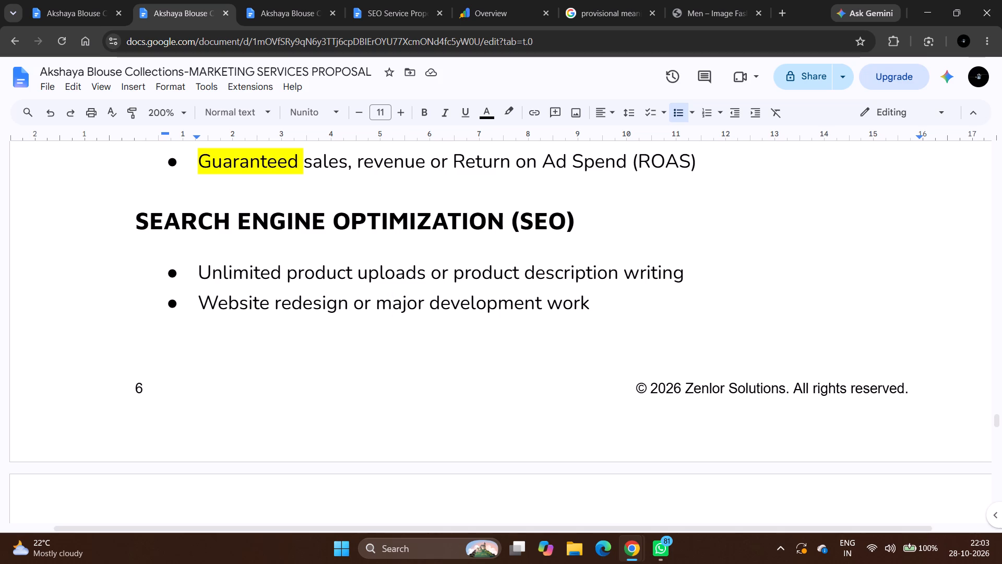
pyautogui.scroll(1, 284, 171)
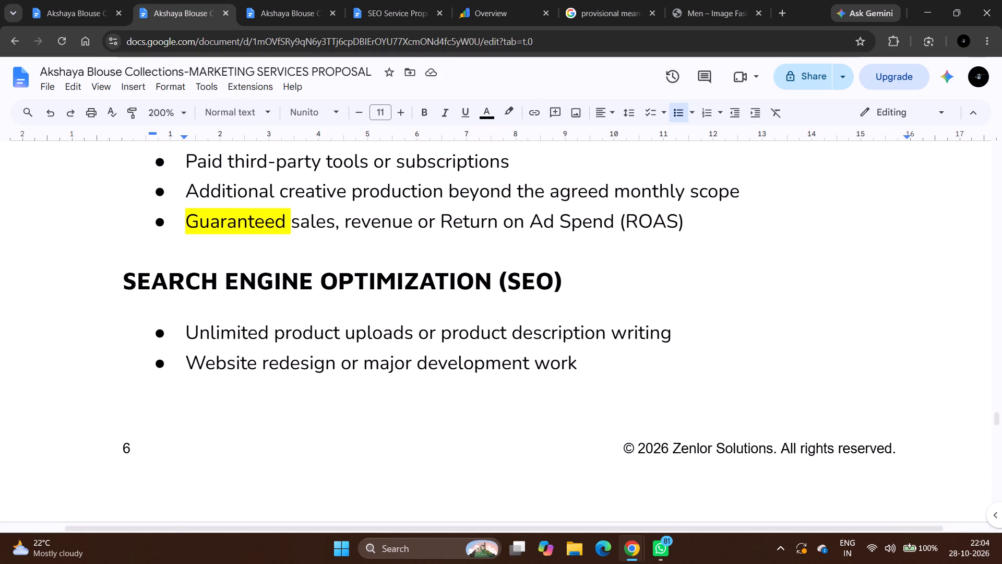
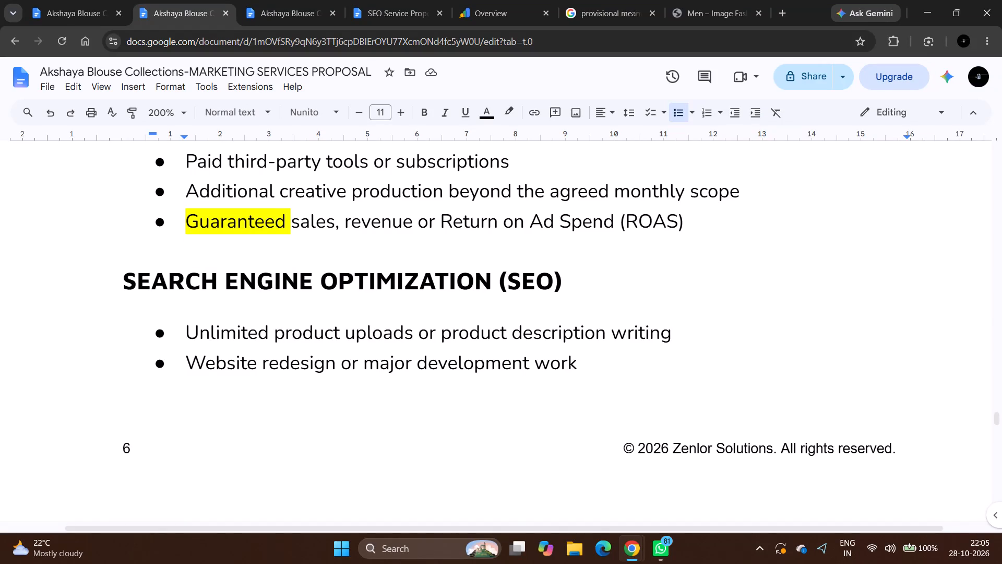
# Highlight the entire "Guaranteed sales, revenue or Return on Ad Spend (ROAS)" bullet in yellow.
pyautogui.moveTo(188, 226); pyautogui.dragTo(669, 214)
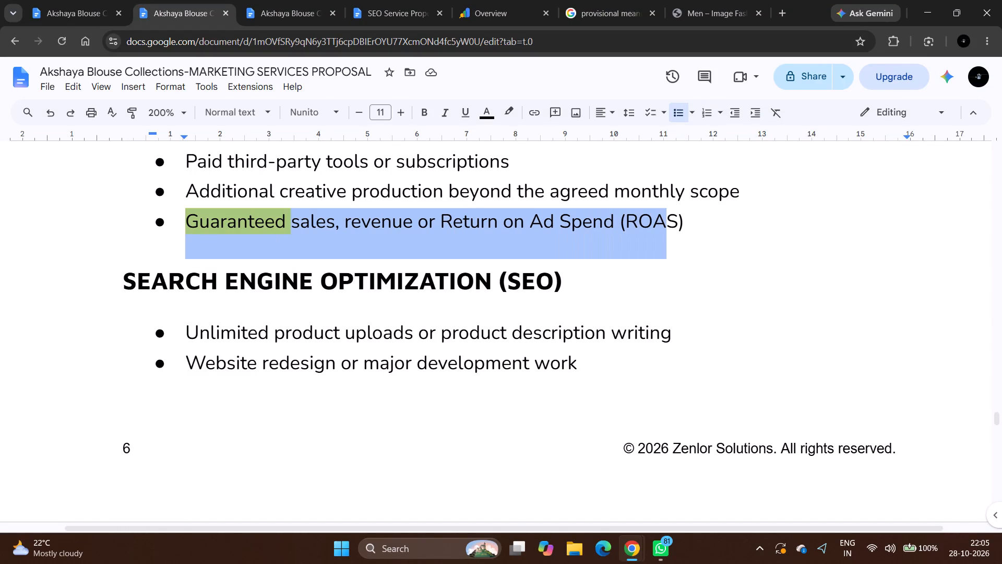
pyautogui.moveTo(669, 214); pyautogui.dragTo(683, 215)
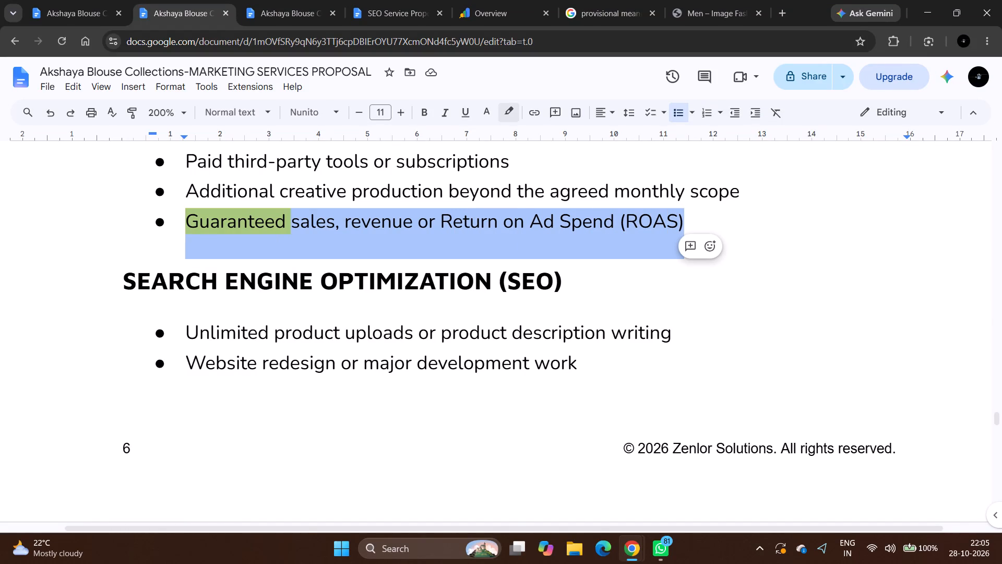
pyautogui.click(499, 108)
pyautogui.click(553, 174)
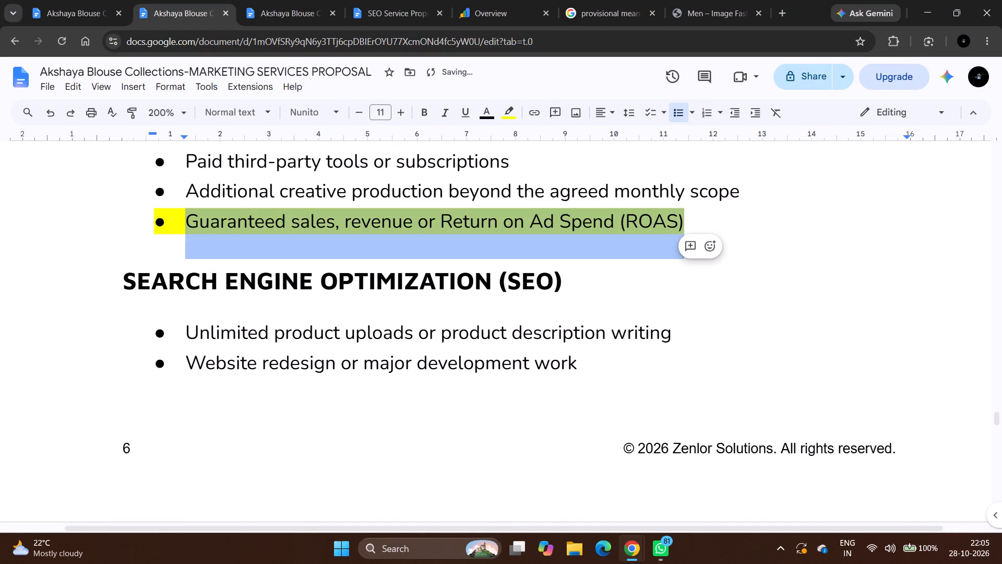
pyautogui.click(477, 241)
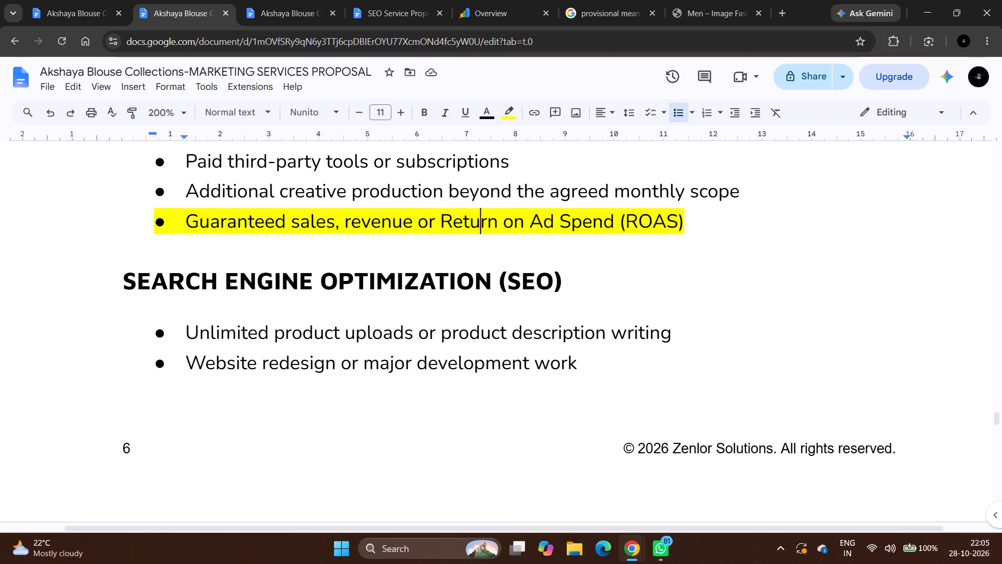
# Review the Meta Ads Management and Search Engine Optimization (SEO) bullets in the Excluded Services section.
pyautogui.press('Up')
pyautogui.press('Down')
pyautogui.press('Up')
pyautogui.press('Up')
pyautogui.press('Up')
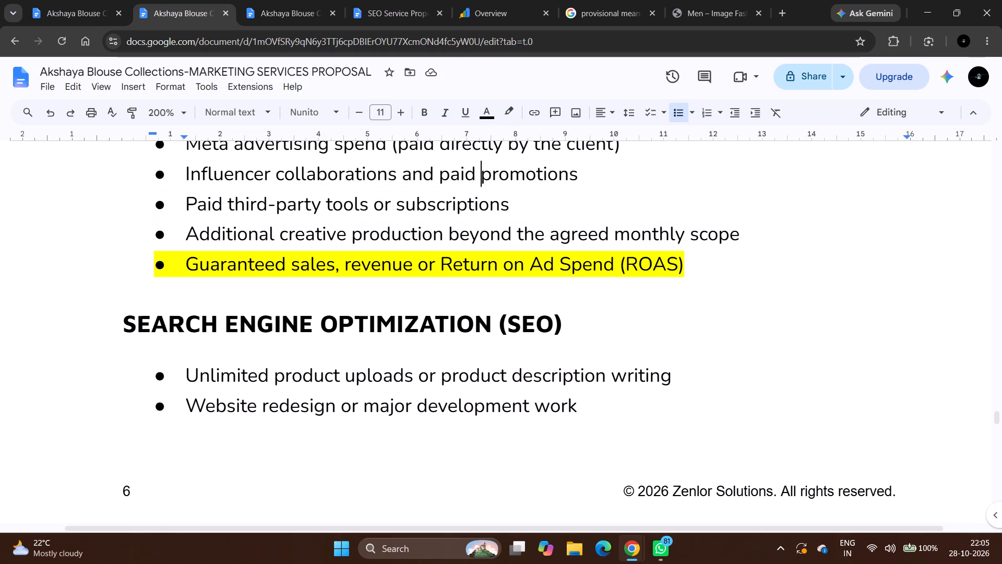
pyautogui.press('Up')
pyautogui.press('Up')
pyautogui.press('Up')
pyautogui.press('Up')
pyautogui.press('Up')
pyautogui.press('Down')
pyautogui.press('Down')
pyautogui.press('Down')
pyautogui.press('Down')
pyautogui.press('Down')
pyautogui.press('Down')
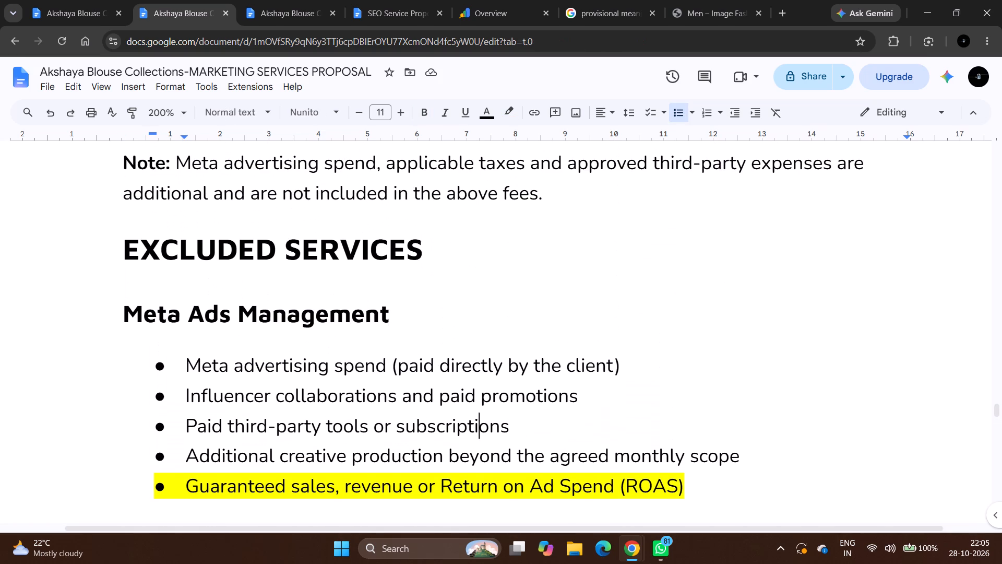
pyautogui.press('Down')
pyautogui.press('Down')
pyautogui.press('Down')
pyautogui.press('Down')
pyautogui.press('Down')
pyautogui.press('Down')
pyautogui.press('Up')
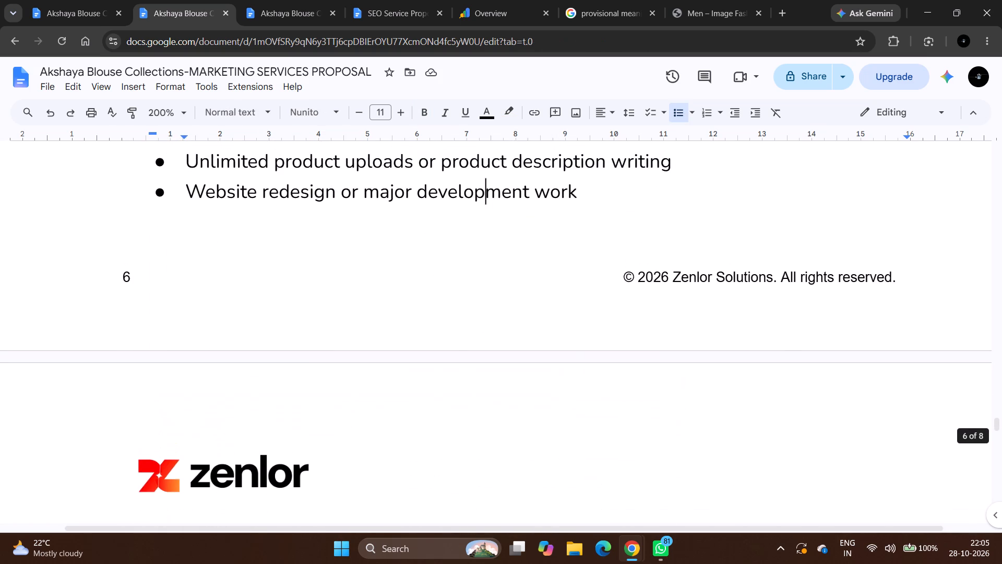
pyautogui.press('Up')
pyautogui.press('Up')
pyautogui.press('Up')
pyautogui.press('Up')
pyautogui.press('Up')
pyautogui.press('Up')
pyautogui.press('Up')
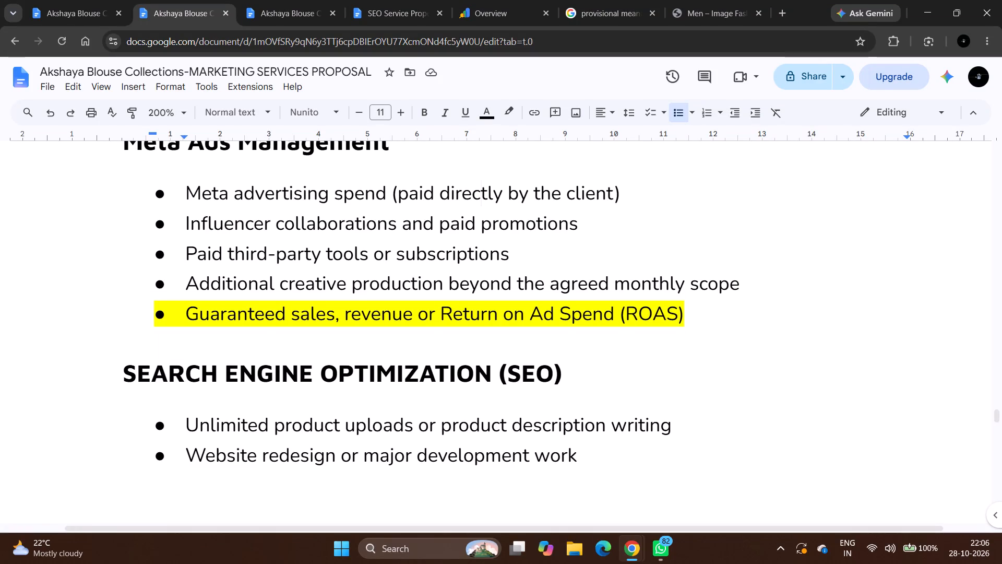
# Remove the words "product uploads or" from the first SEO bullet in the Excluded Services section.
pyautogui.moveTo(434, 424); pyautogui.dragTo(414, 428)
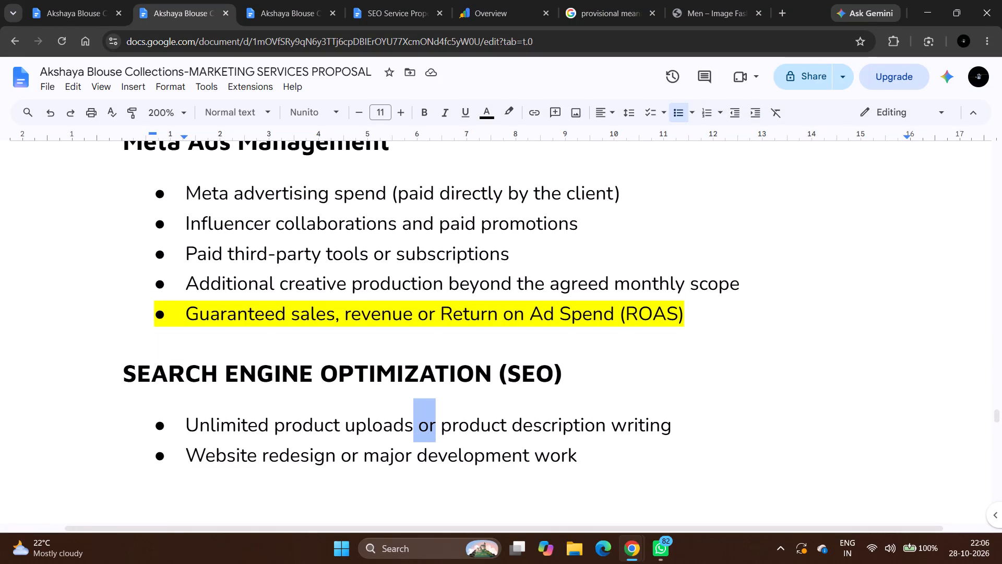
pyautogui.moveTo(414, 428); pyautogui.dragTo(278, 439)
pyautogui.press('BackSpace')
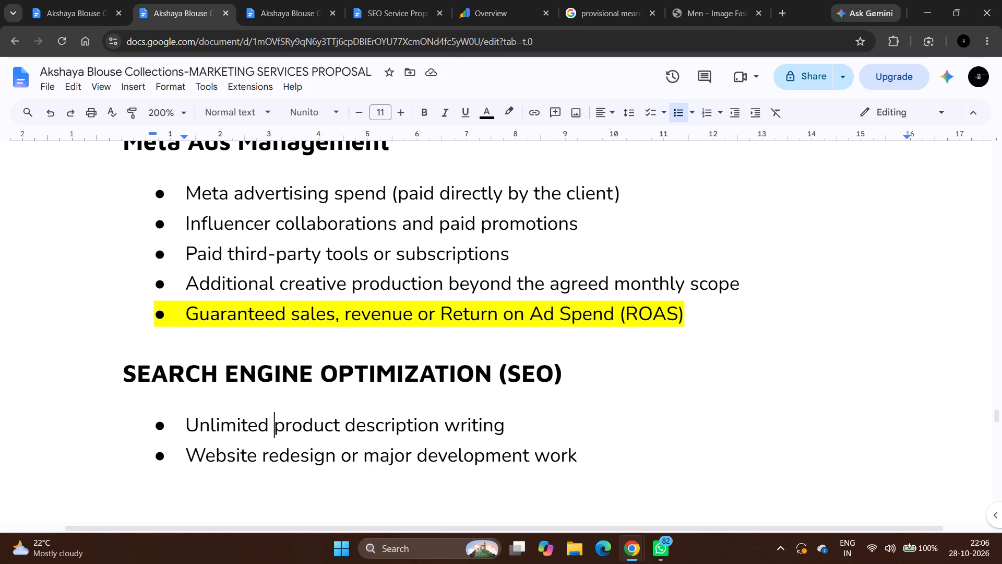
# Delete the "Website redesign or major development work" and "Large-scale technical fixes or website migrations" bullets from the excluded SEO list.
pyautogui.scroll(-2, 278, 439)
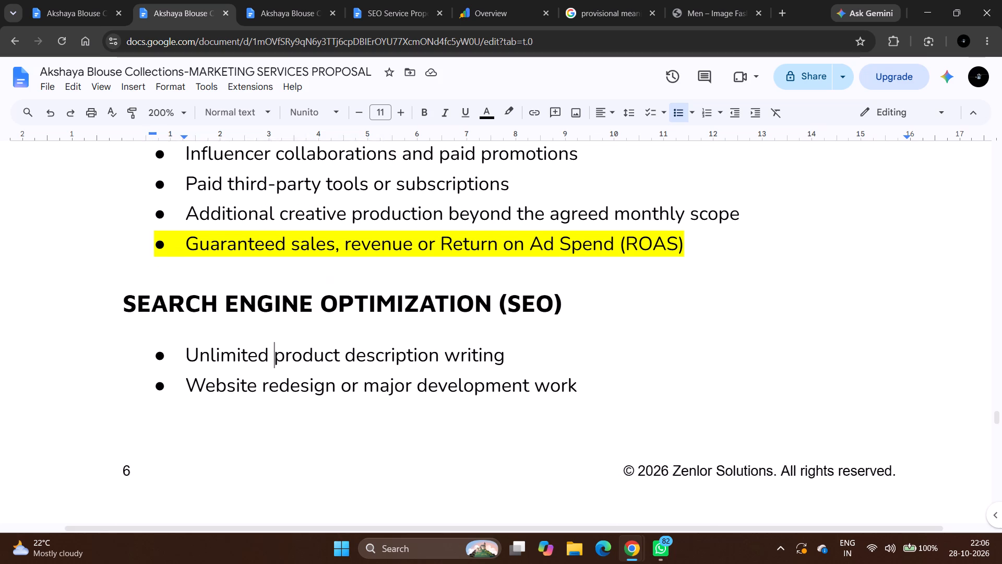
pyautogui.scroll(-1, 278, 439)
pyautogui.moveTo(582, 261); pyautogui.dragTo(574, 237)
pyautogui.press('BackSpace')
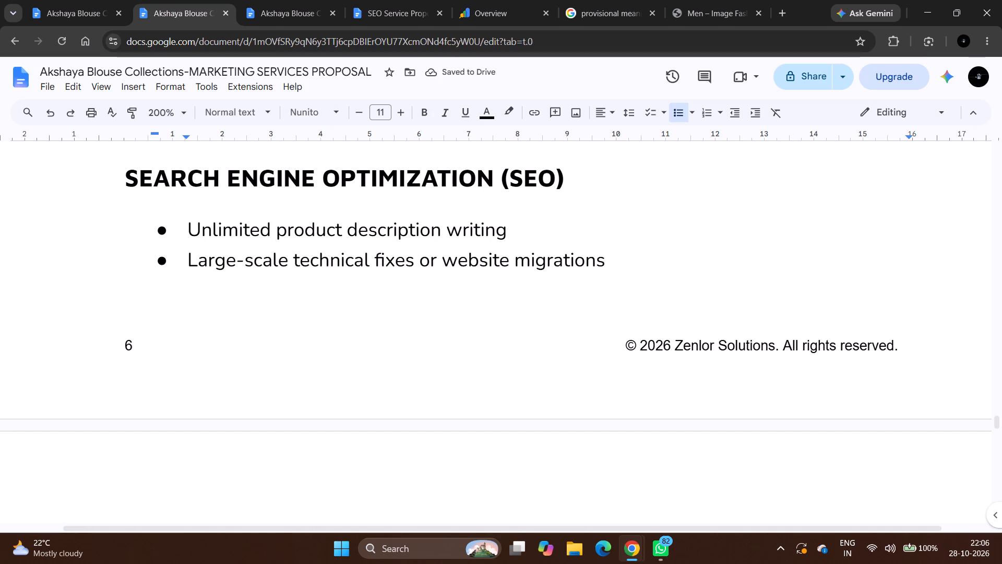
pyautogui.moveTo(615, 263); pyautogui.dragTo(610, 245)
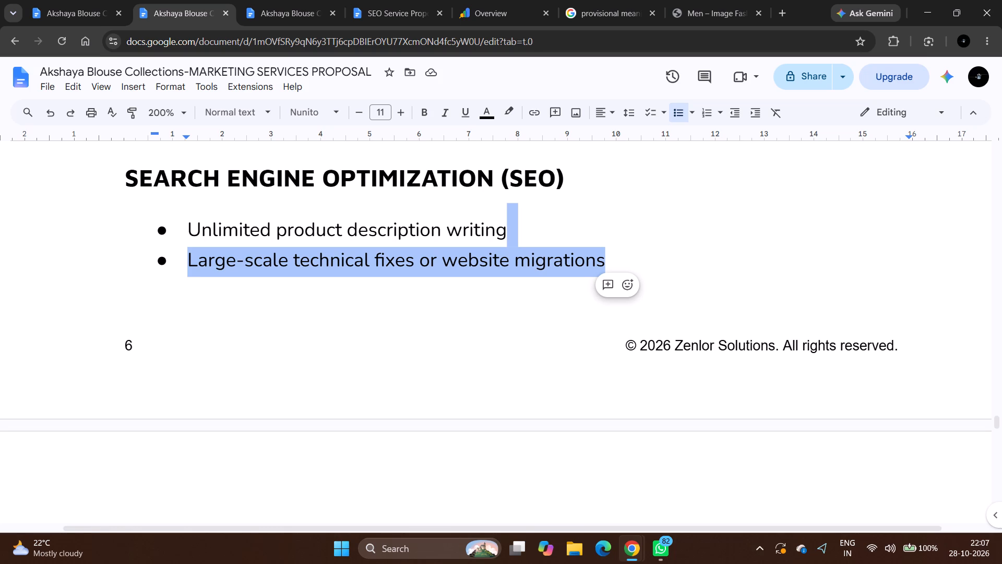
pyautogui.press('BackSpace')
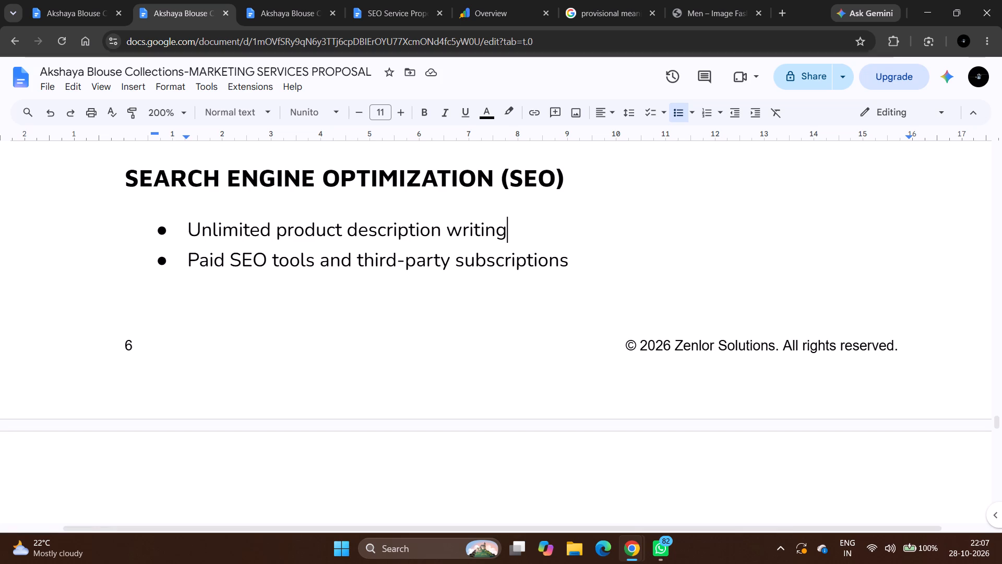
# Delete the "Professional photography and video production" bullet from the excluded SEO list, including its empty bullet line.
pyautogui.scroll(-3, 474, 460)
pyautogui.hscroll(1, 474, 460)
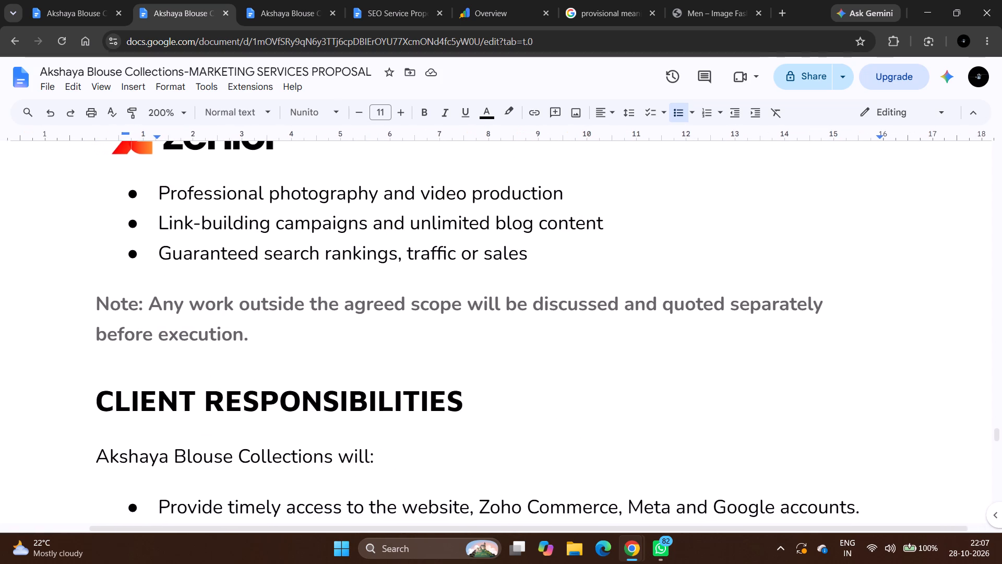
pyautogui.hscroll(1, 474, 460)
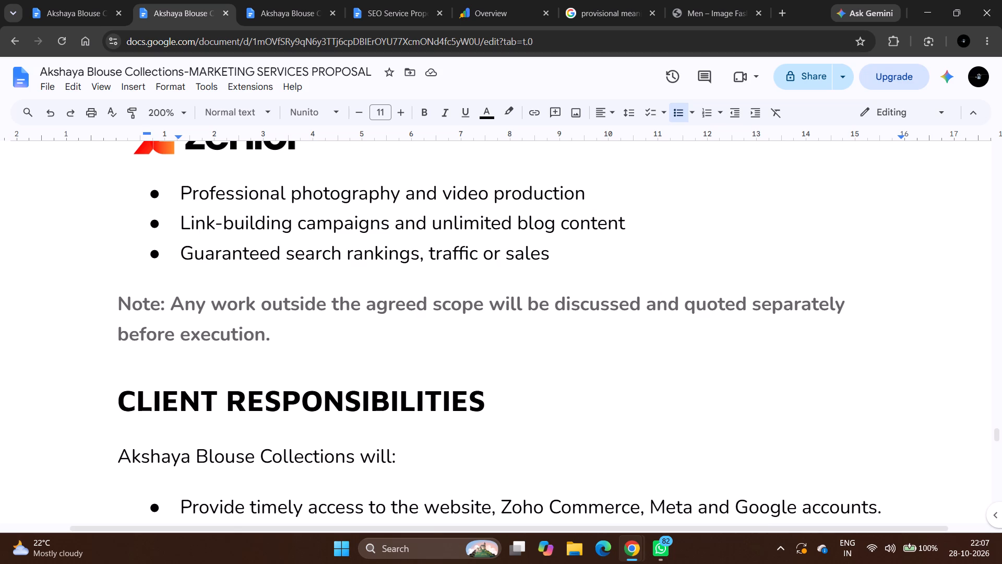
pyautogui.moveTo(590, 192); pyautogui.dragTo(578, 163)
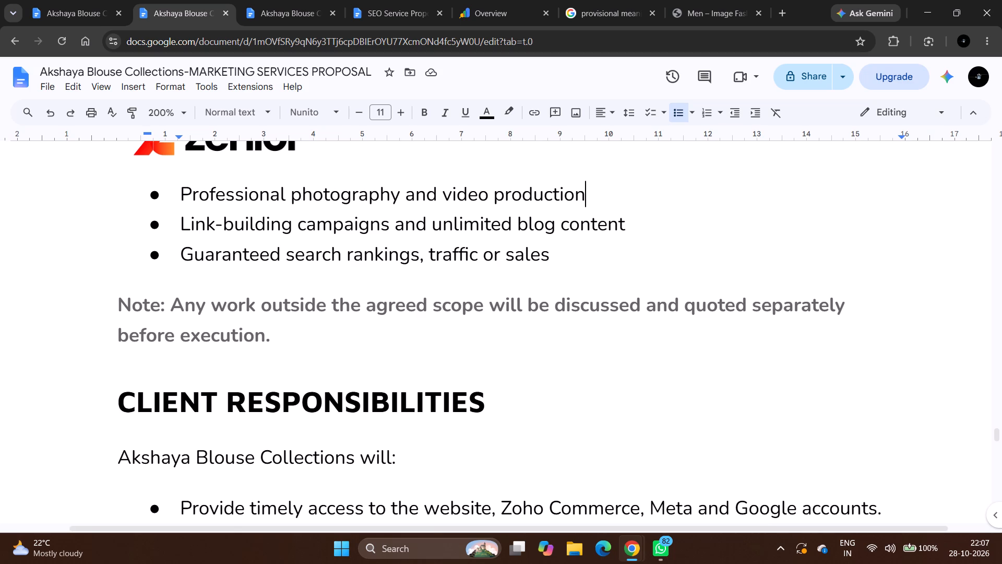
pyautogui.moveTo(578, 163); pyautogui.dragTo(165, 202)
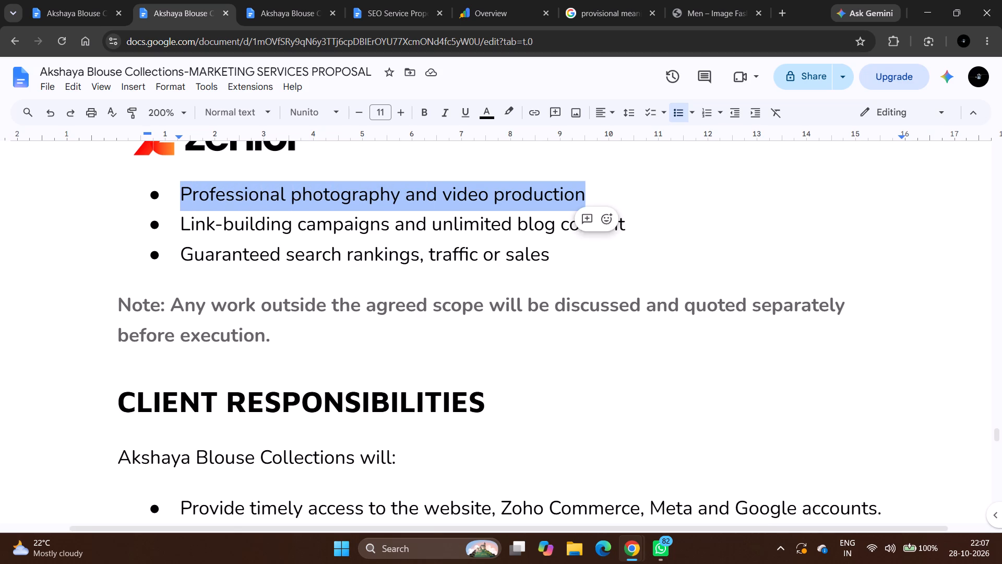
pyautogui.press('BackSpace')
pyautogui.press('BackSpace')
pyautogui.press('BackSpace')
pyautogui.press('BackSpace')
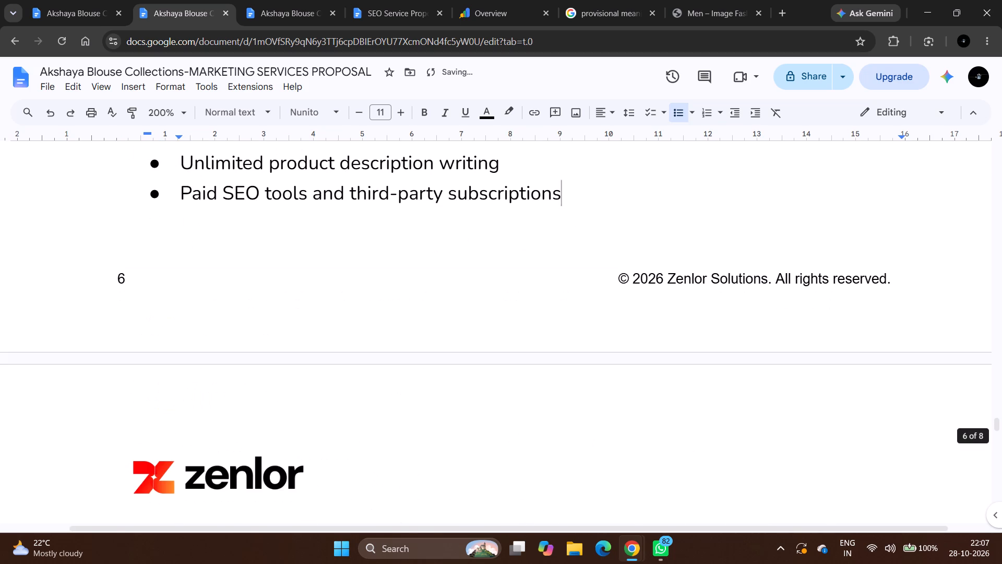
pyautogui.scroll(-3, 165, 202)
pyautogui.scroll(2, 165, 202)
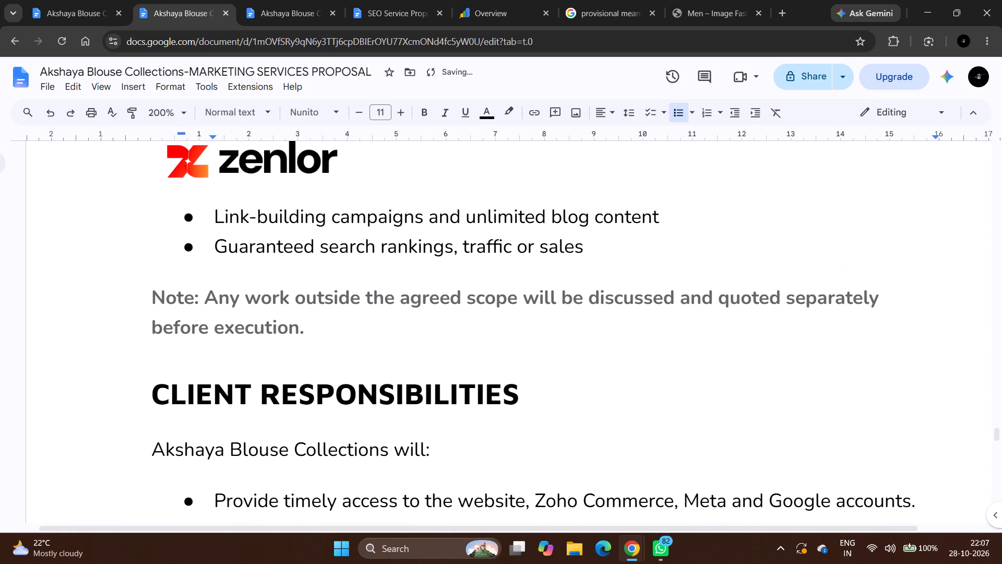
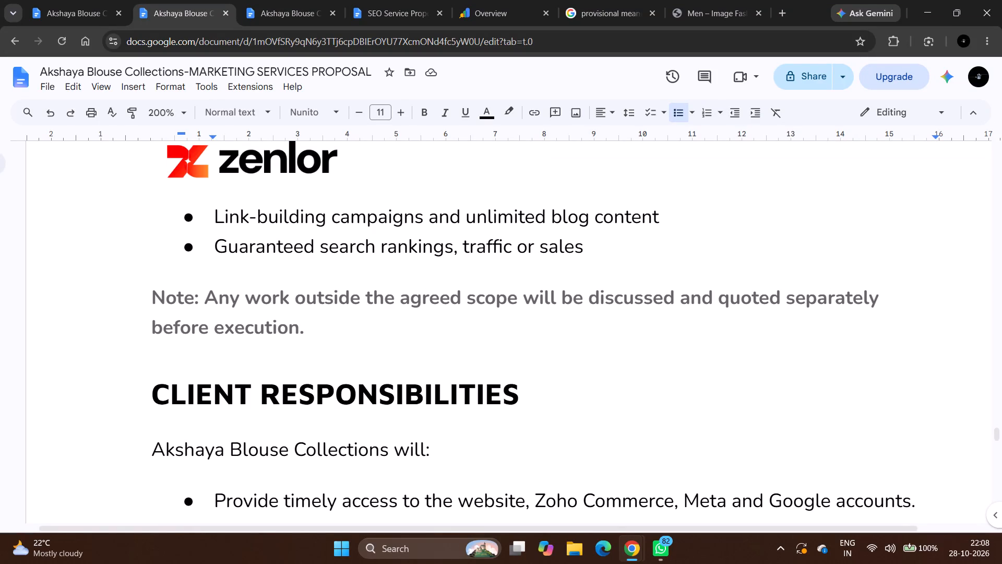
# Append "[how many blog will we post and the platform like fb or insta or WA]" to the link-building and blog content bullet.
pyautogui.click(664, 221)
pyautogui.write('[]')
pyautogui.press('Left')
pyautogui.write('hp')
pyautogui.press('BackSpace')
pyautogui.write('ow many blog will we')
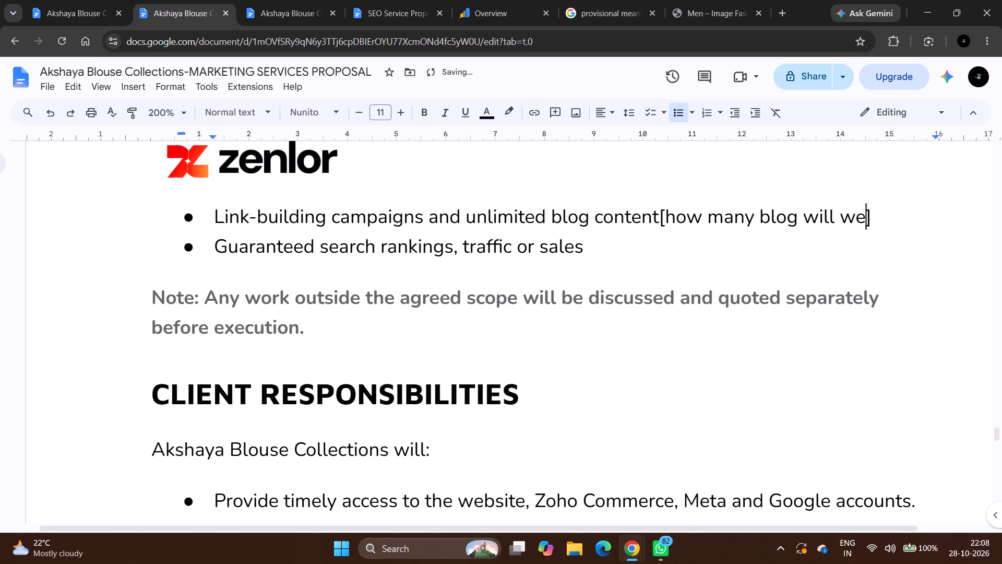
pyautogui.press('space')
pyautogui.write('post')
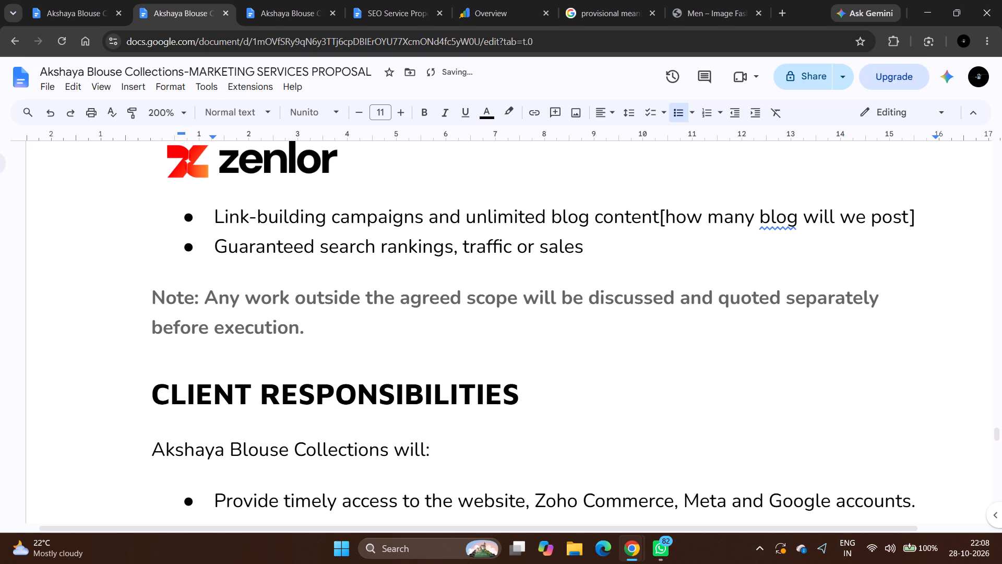
pyautogui.press('space')
pyautogui.write('and thh')
pyautogui.press('BackSpace')
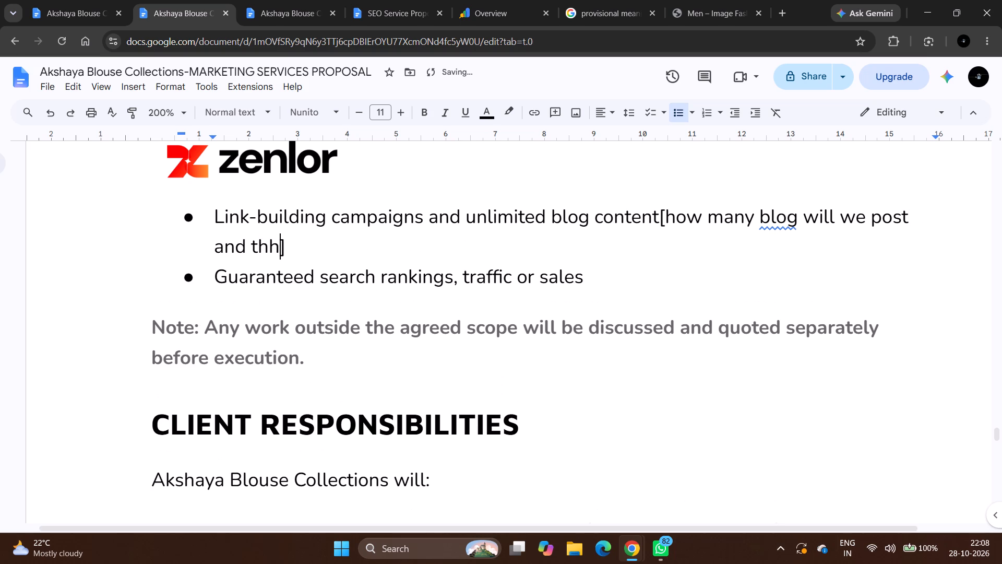
pyautogui.press('e')
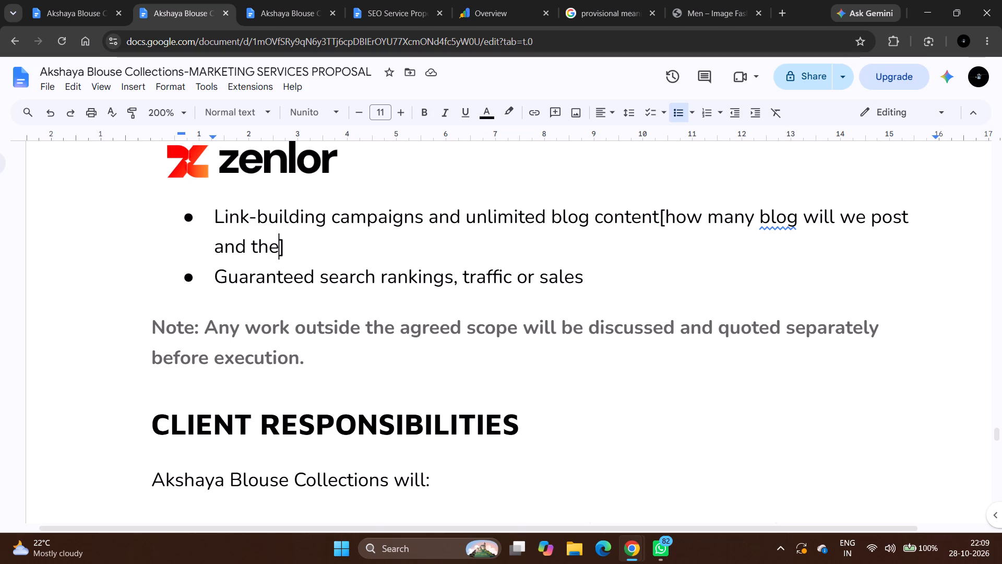
pyautogui.press('space')
pyautogui.write('platform like')
pyautogui.press('space')
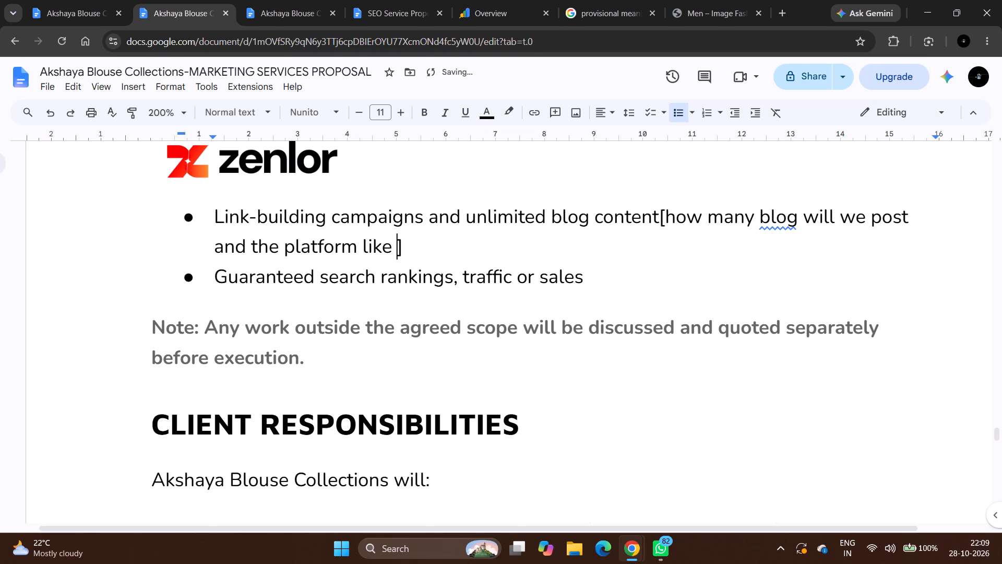
pyautogui.write('fb i')
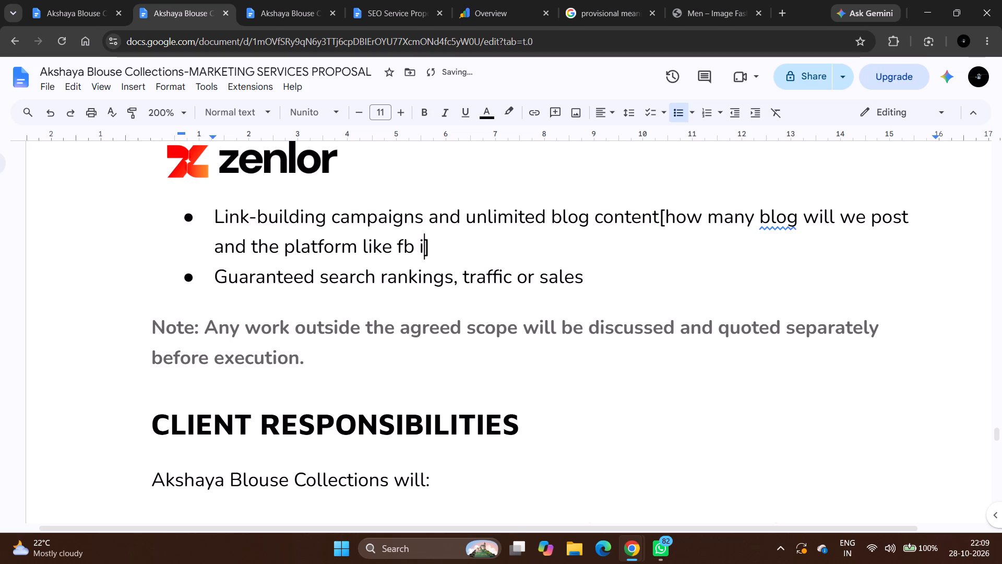
pyautogui.press('BackSpace')
pyautogui.write('or insta or WA')
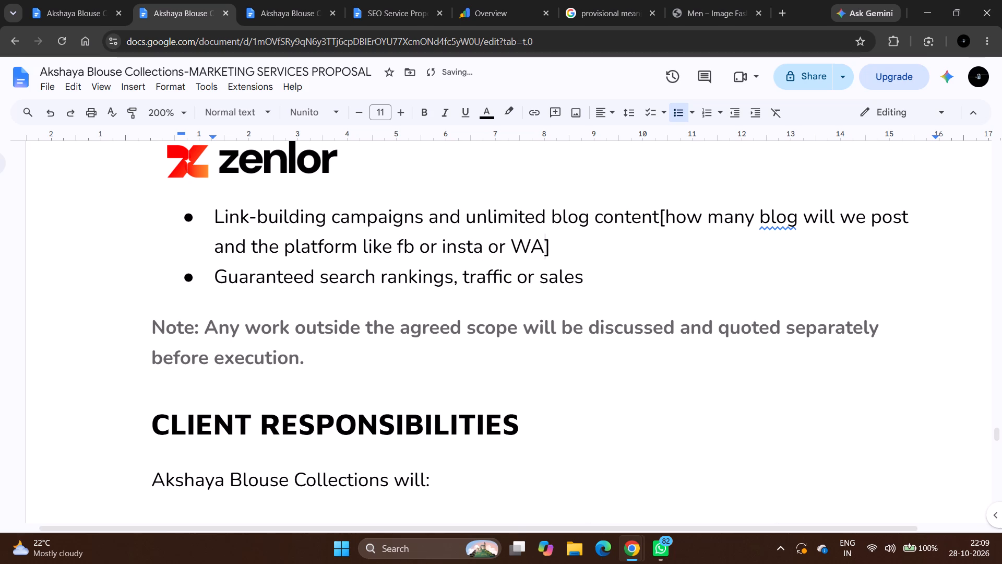
# Highlight the bracketed blog question at the end of the link-building bullet in yellow.
pyautogui.moveTo(660, 216); pyautogui.dragTo(642, 253)
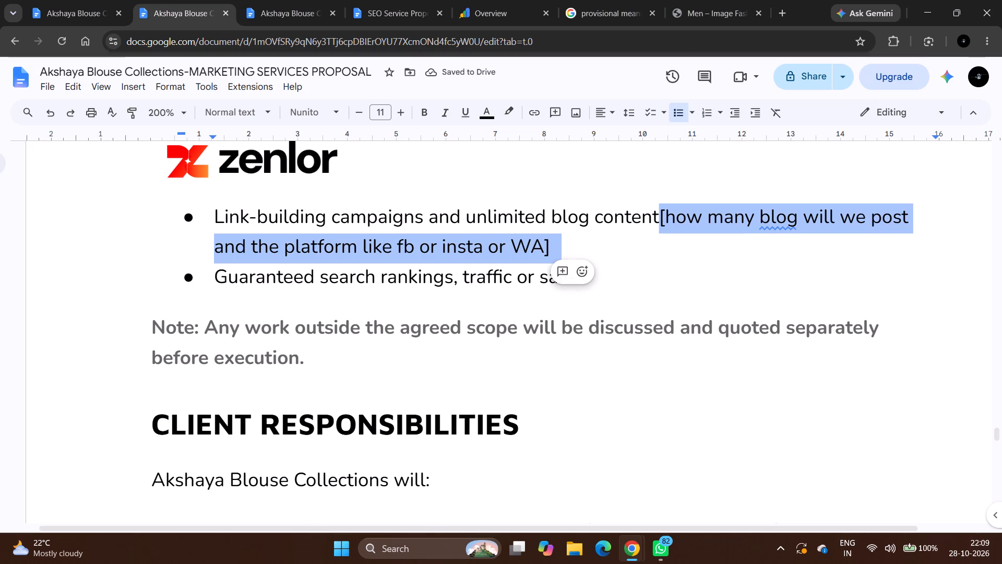
pyautogui.moveTo(515, 117); pyautogui.dragTo(556, 175)
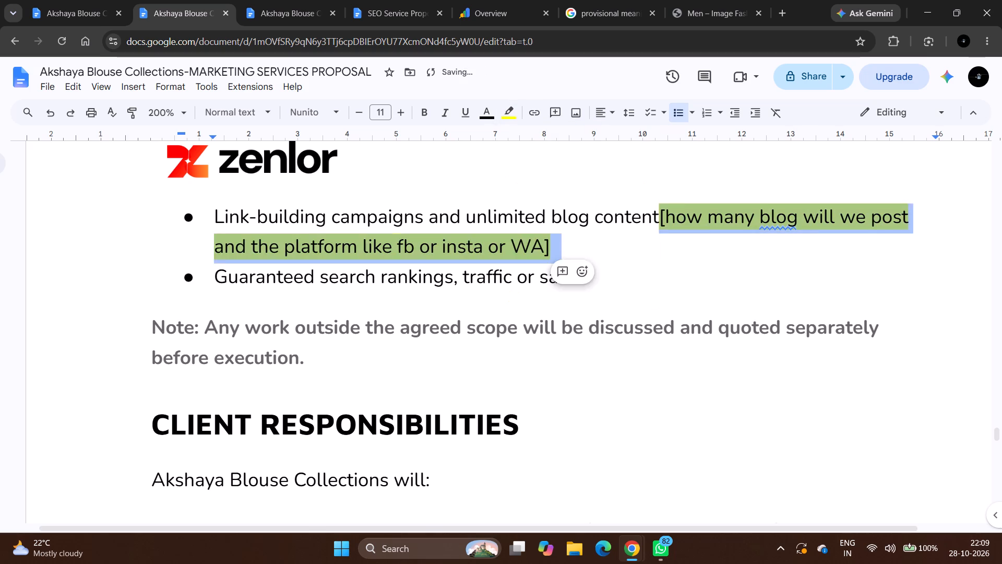
pyautogui.click(556, 175)
# Review the Client Responsibilities section, including its bullets and the closing statement about delays.
pyautogui.scroll(-2, 432, 326)
pyautogui.scroll(1, 432, 326)
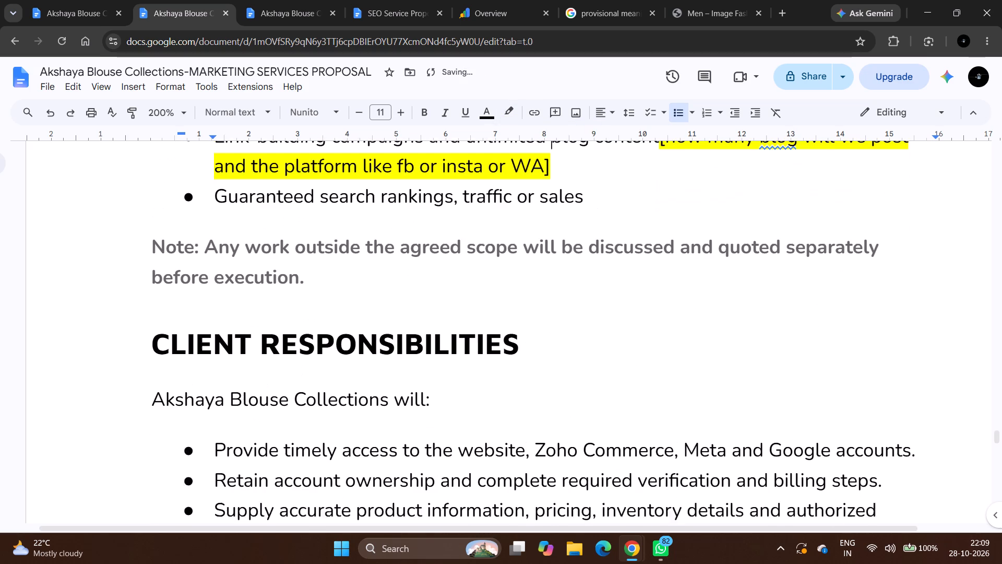
pyautogui.scroll(1, 432, 326)
pyautogui.scroll(-3, 432, 326)
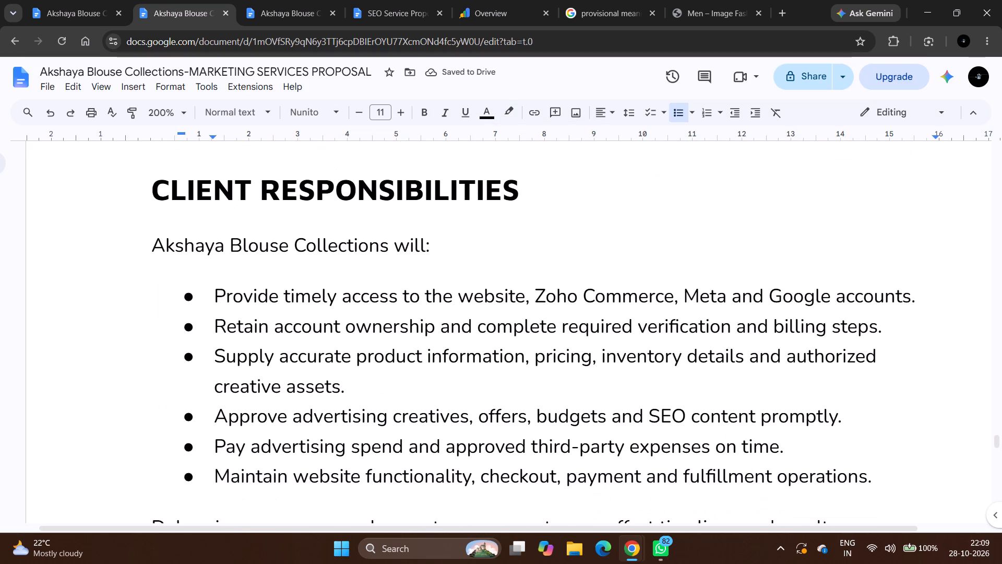
pyautogui.scroll(-1, 432, 326)
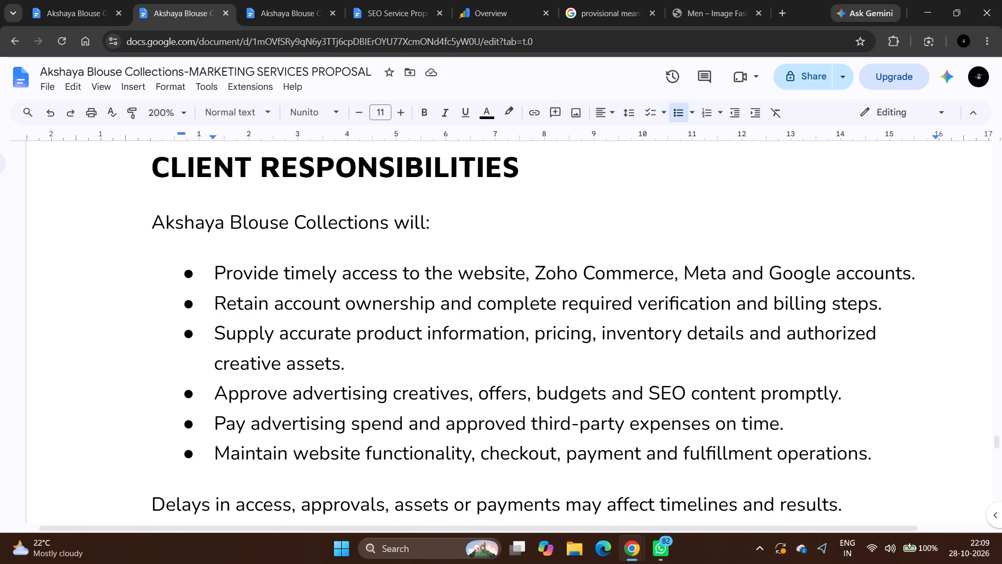
pyautogui.scroll(-1, 432, 326)
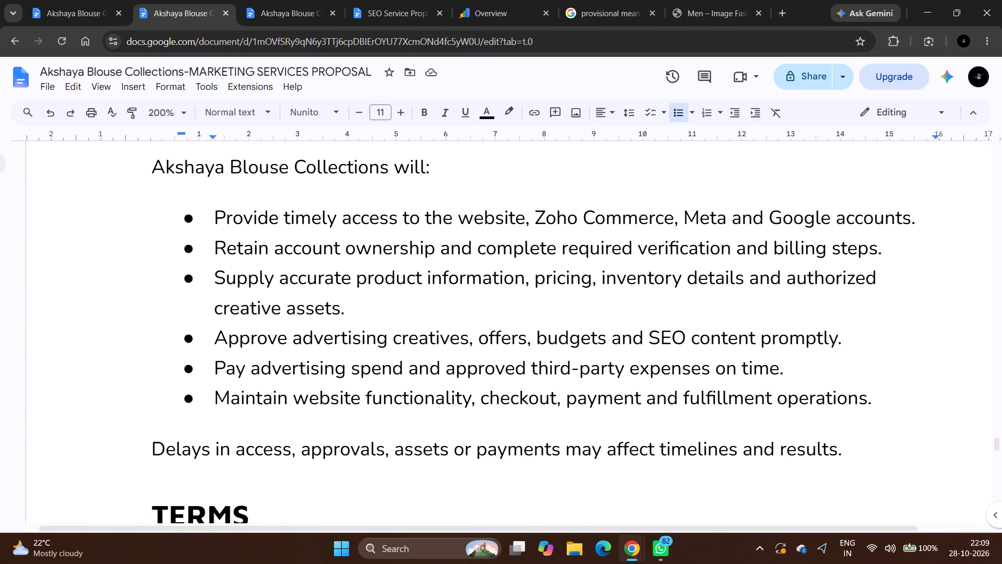
pyautogui.scroll(-1, 432, 326)
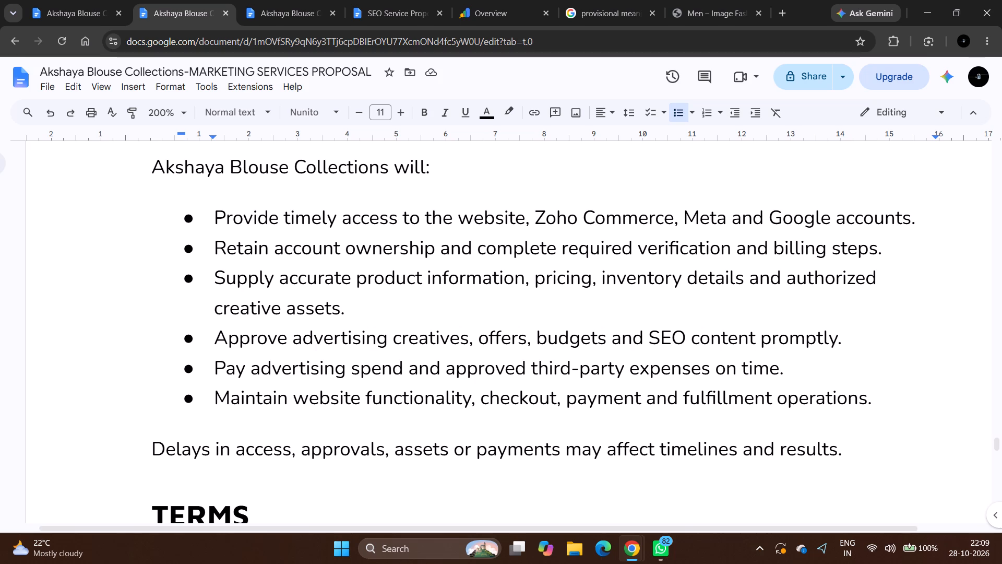
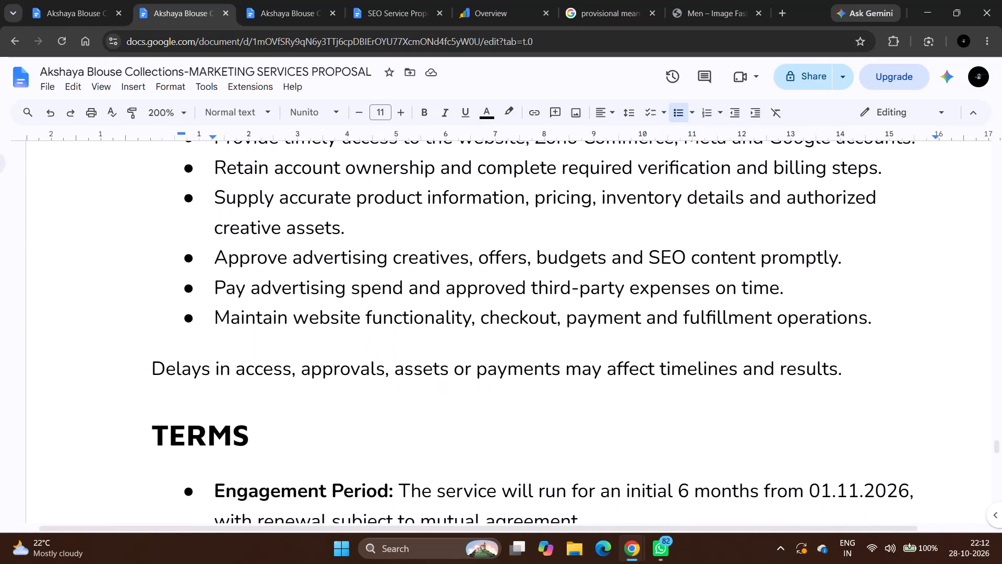
# Delete the "Maintain website functionality, checkout, payment and fulfillment operations" bullet from the Client Responsibilities list.
pyautogui.scroll(1, 432, 326)
pyautogui.scroll(-1, 432, 326)
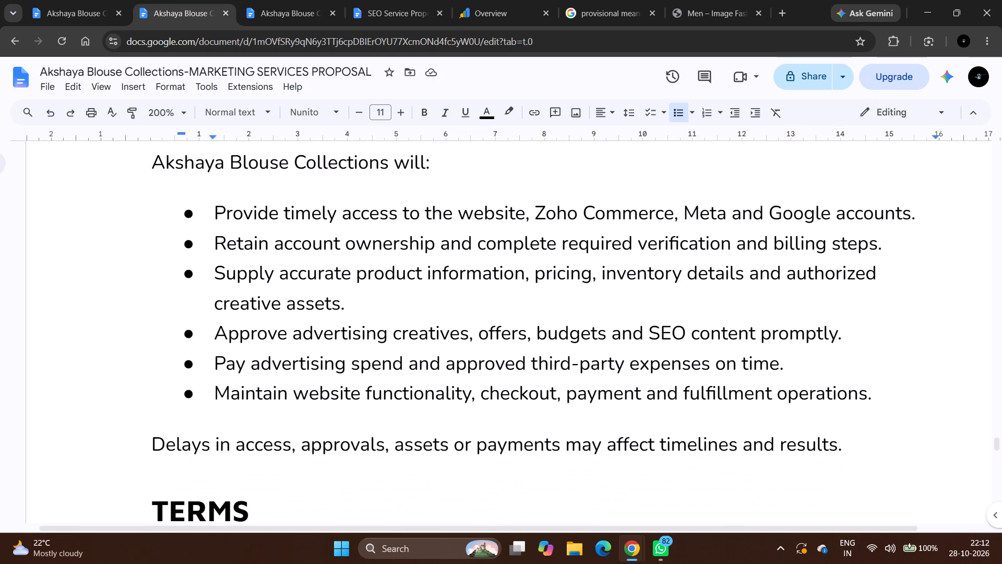
pyautogui.scroll(-1, 432, 326)
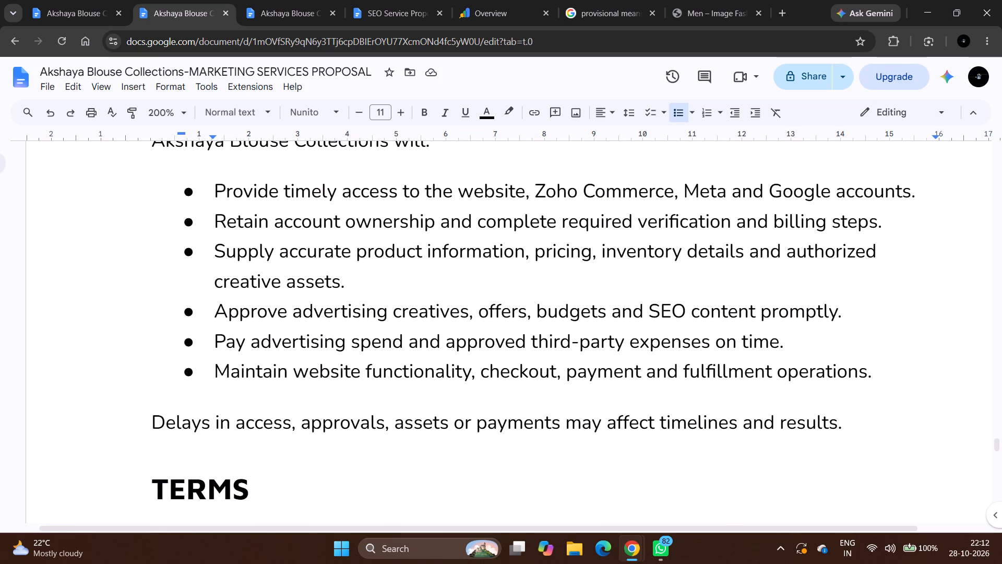
pyautogui.moveTo(878, 373); pyautogui.dragTo(874, 365)
pyautogui.moveTo(874, 365); pyautogui.dragTo(851, 352)
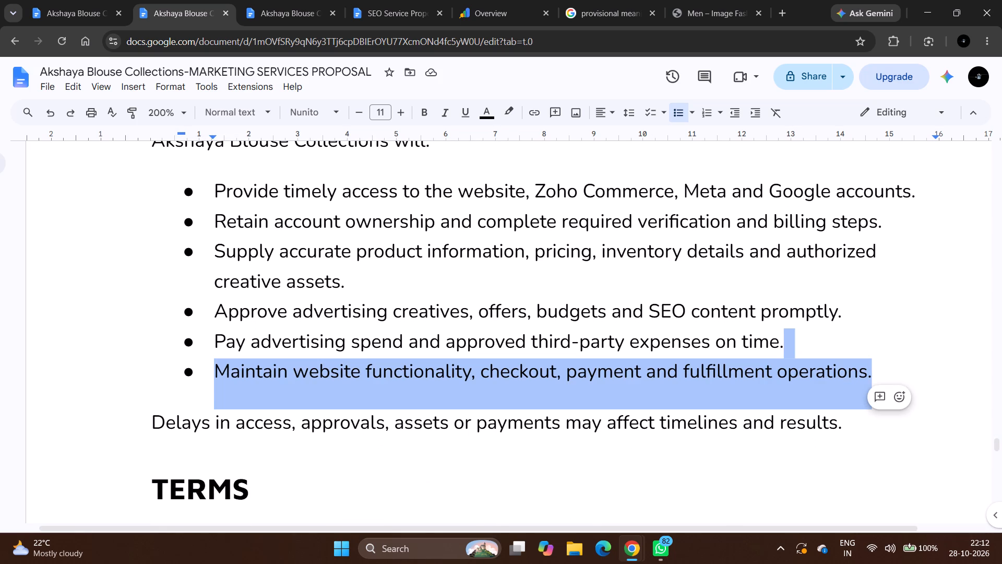
pyautogui.press('BackSpace')
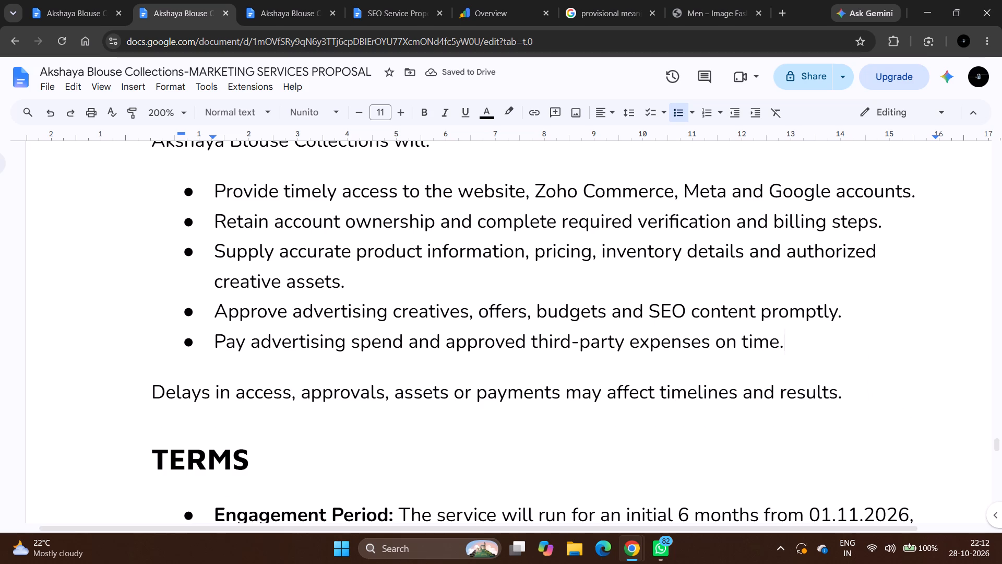
# Review the Terms section bullets, from the engagement period and scope changes through performance, SEO timelines and account ownership.
pyautogui.scroll(-2, 739, 483)
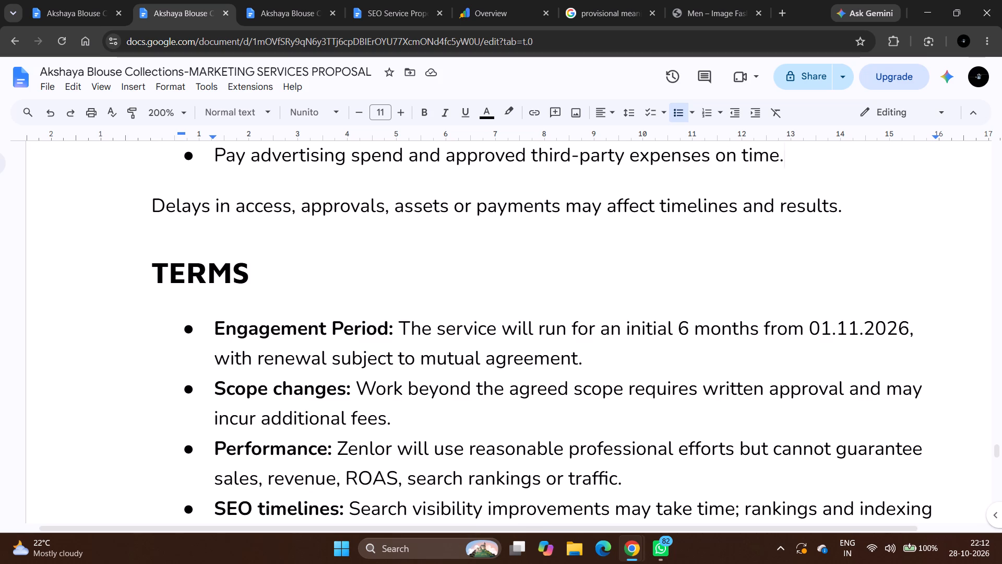
pyautogui.scroll(-3, 686, 213)
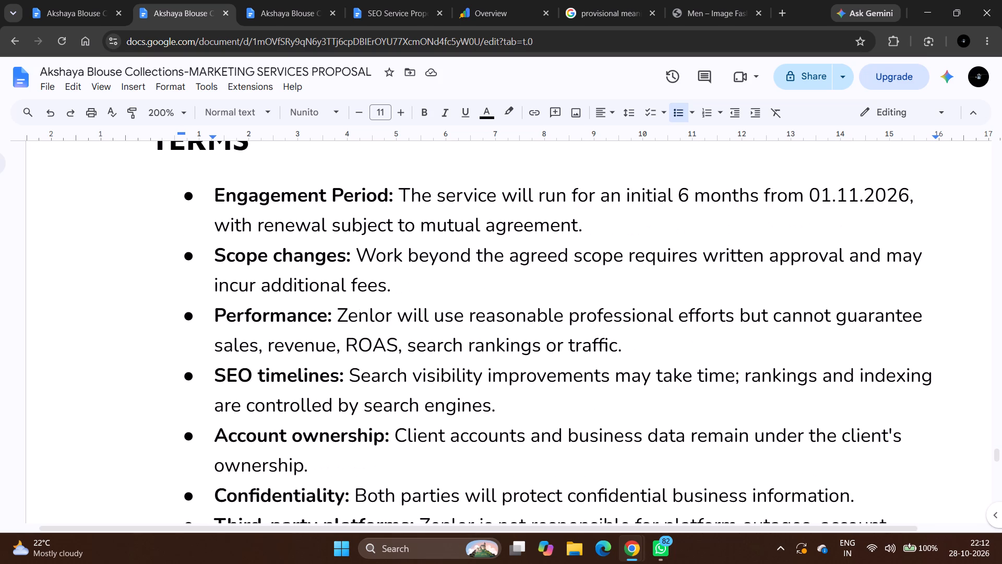
pyautogui.scroll(1, 628, 312)
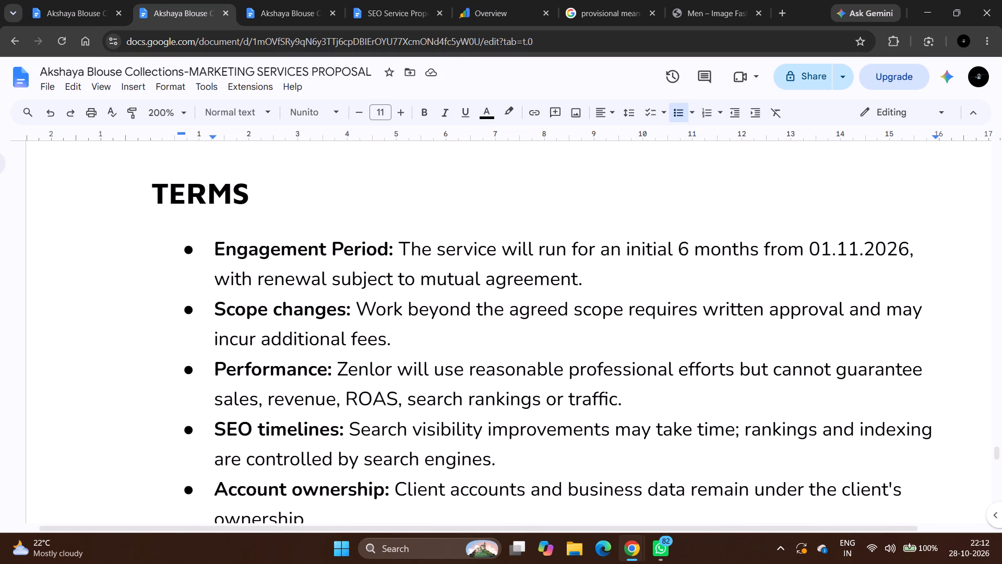
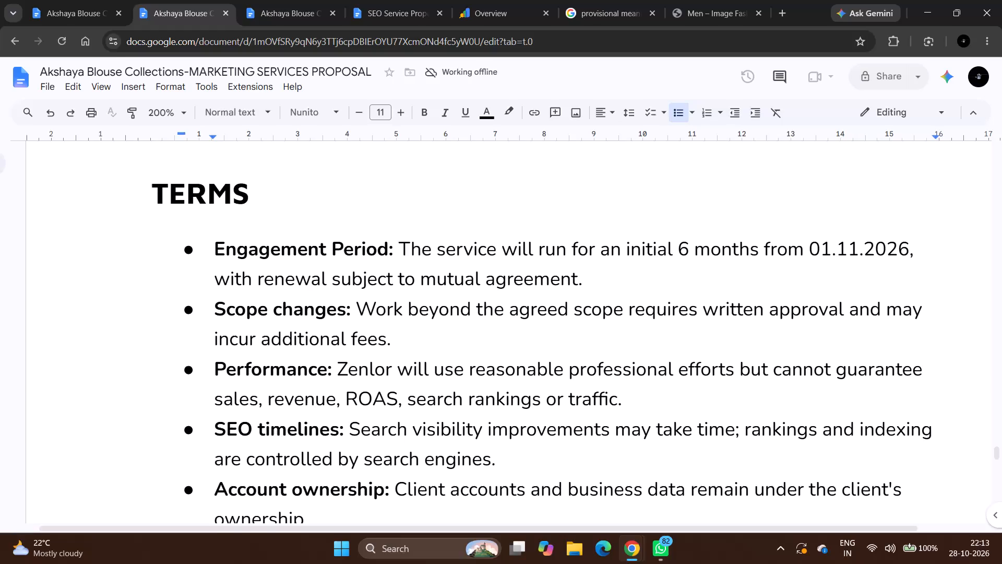
# Continue reviewing the Terms section through the account ownership, confidentiality and third-party platforms bullets.
pyautogui.scroll(-1, 628, 312)
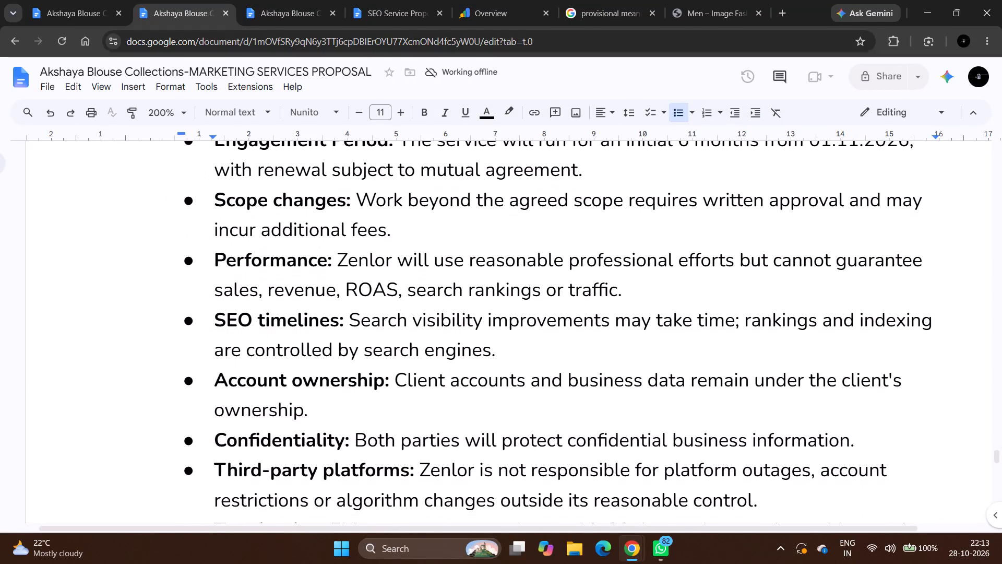
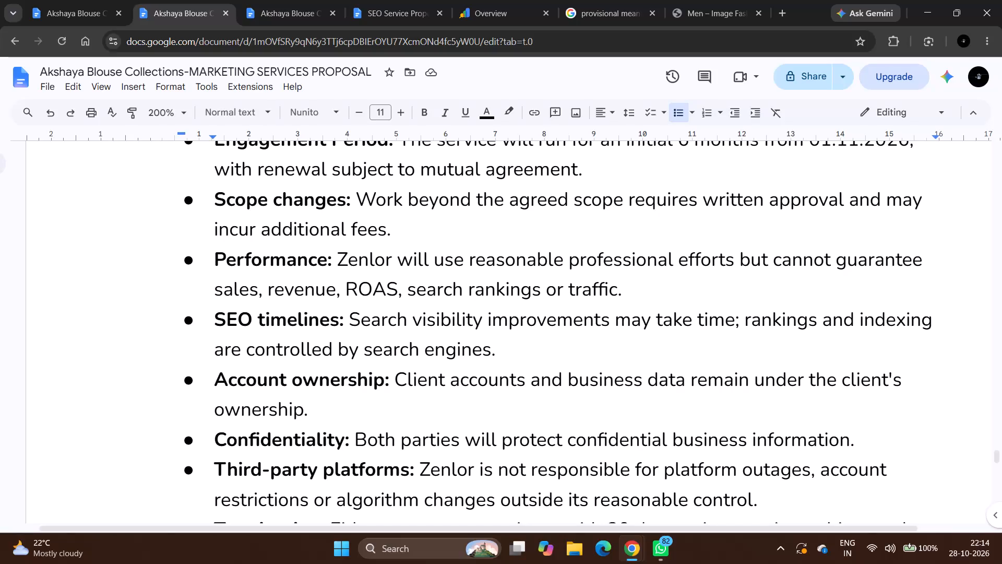
# Insert "Solutions" after "Zenlor" in the Performance bullet of the Terms, making the company name "Zenlor Solutions".
pyautogui.click(397, 258)
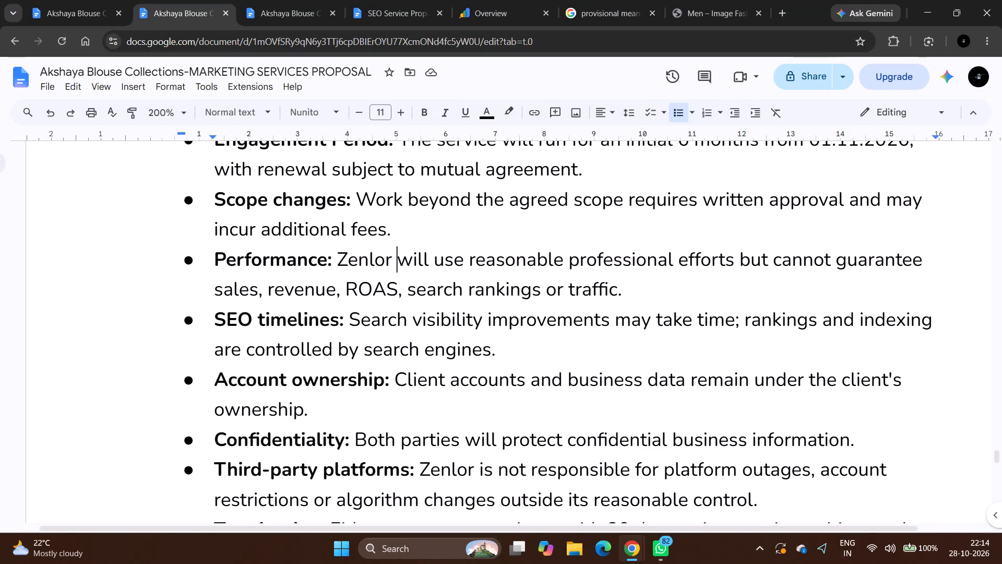
pyautogui.write('Solutio')
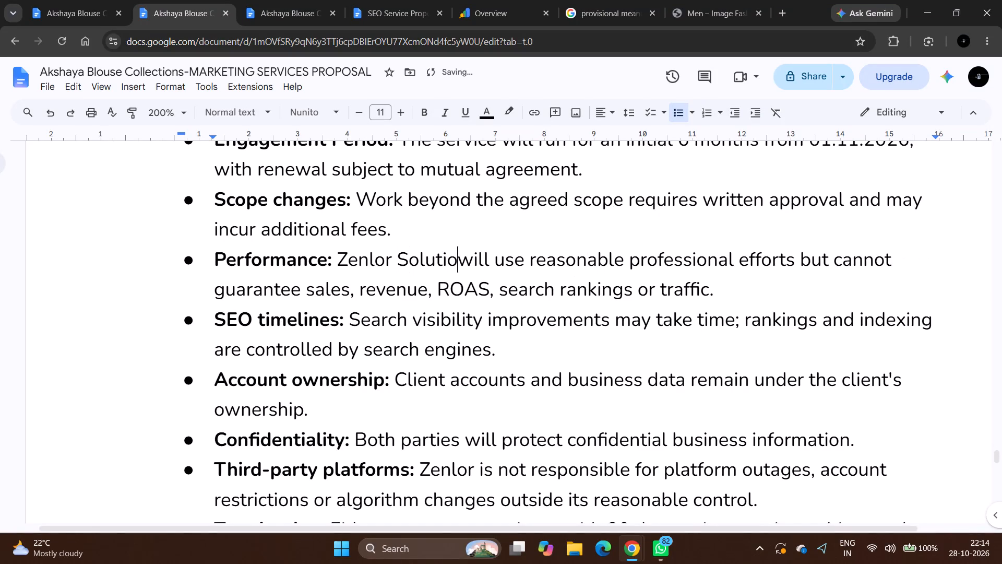
pyautogui.write('ns')
pyautogui.press('space')
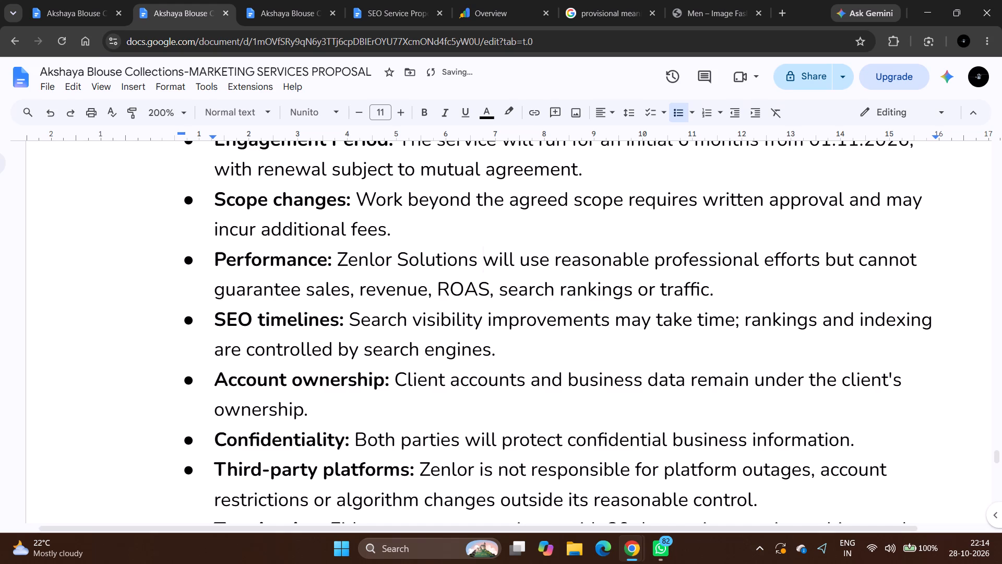
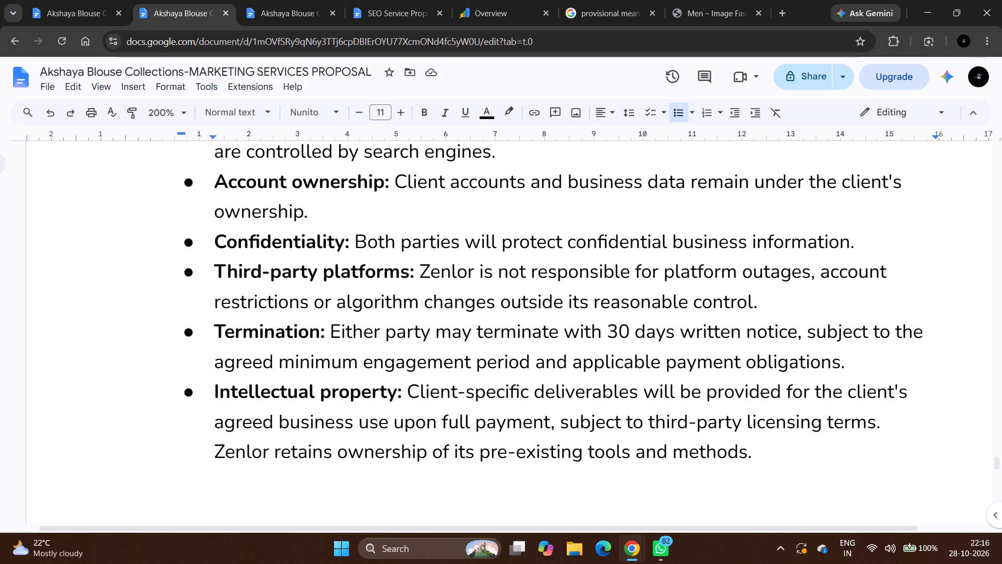
# Insert "Solutions" after "Zenlor" in the Third-party platforms bullet of the Terms, making the company name "Zenlor Solutions".
pyautogui.click(476, 271)
pyautogui.press('space')
pyautogui.write('Solutions')
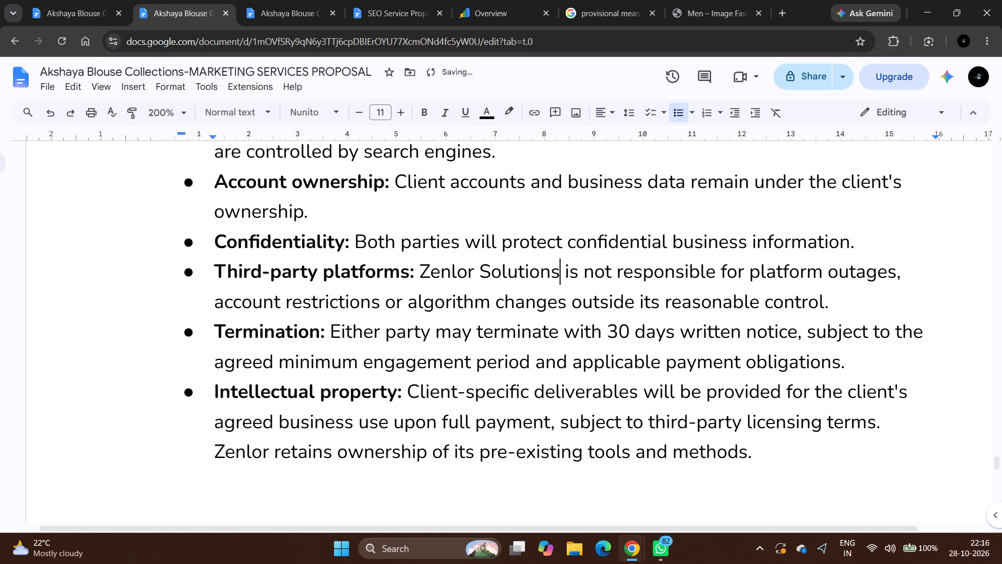
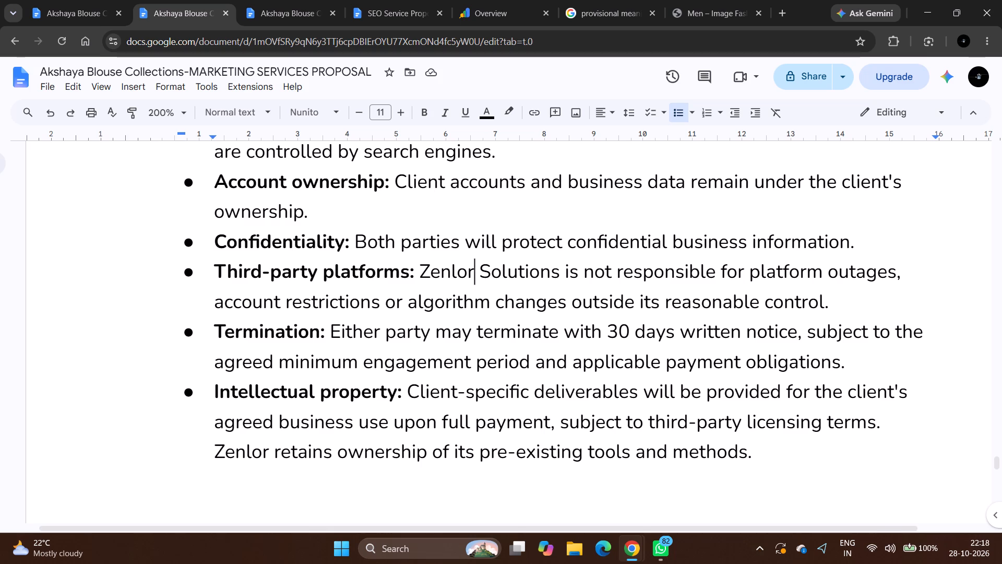
# Delete the Intellectual property bullet at the end of the Terms, along with the leftover blank space before the APPROVAL & SIGN-OFF heading.
pyautogui.moveTo(755, 461); pyautogui.dragTo(152, 395)
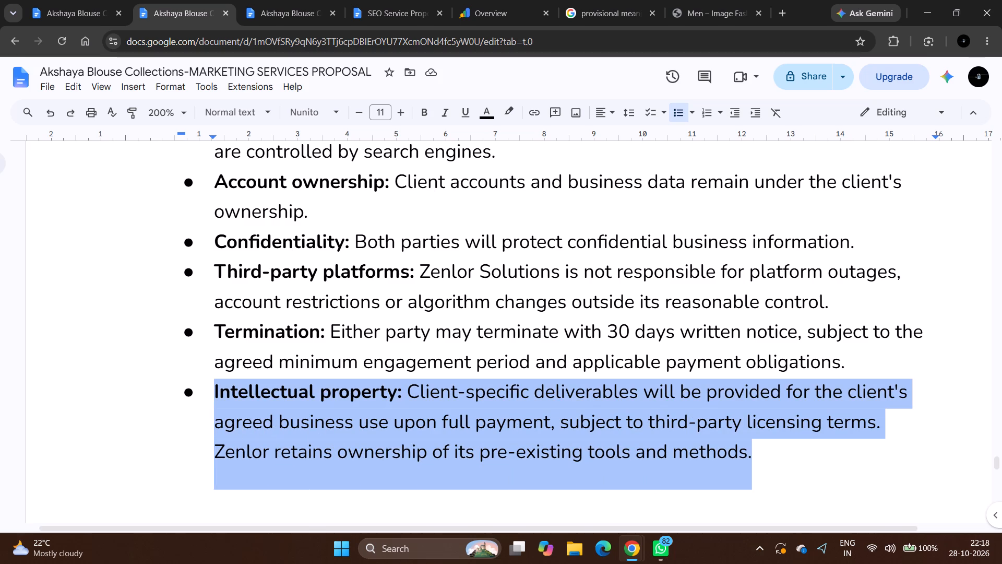
pyautogui.moveTo(152, 395); pyautogui.dragTo(214, 391)
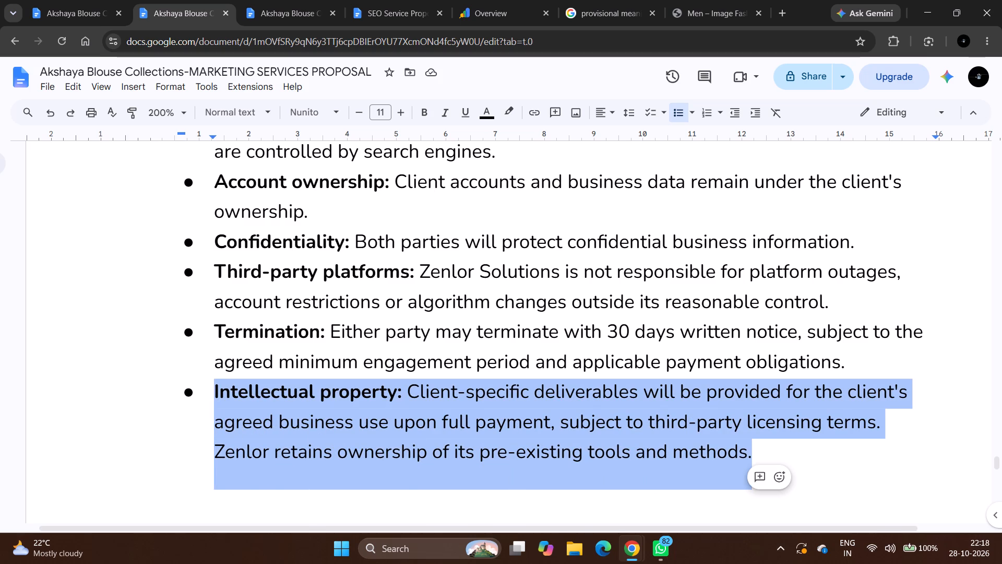
pyautogui.press('BackSpace')
pyautogui.press('BackSpace')
pyautogui.press('BackSpace')
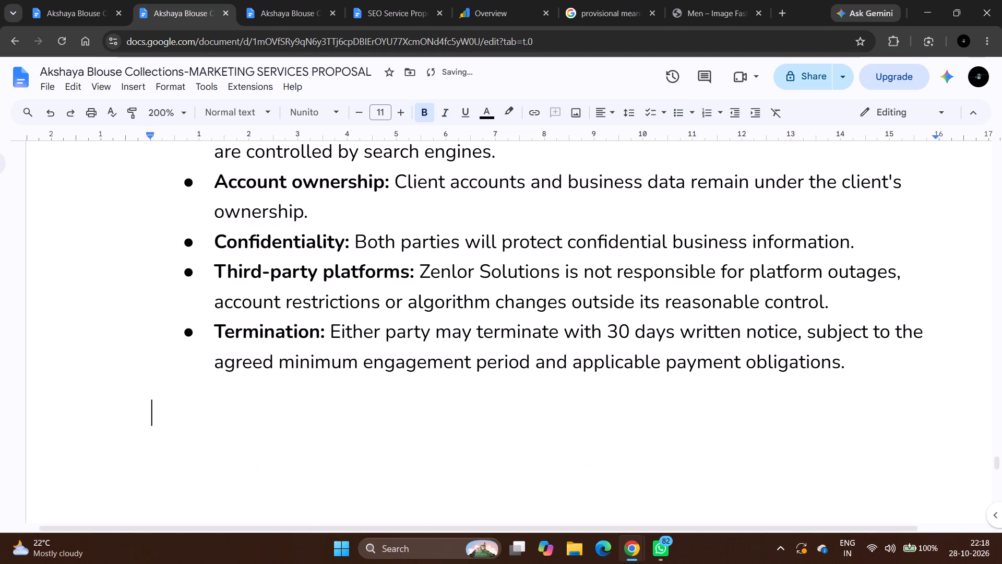
pyautogui.press('BackSpace')
# Insert a blank line before the APPROVAL & SIGN-OFF heading to push it onto the next page.
pyautogui.click(158, 429)
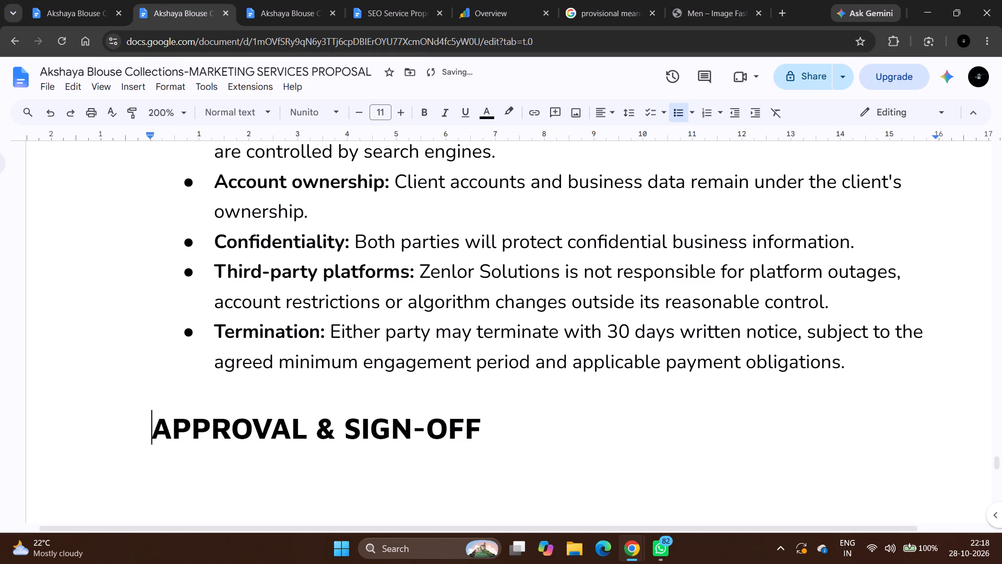
pyautogui.press('Return')
# Review the Approval & Sign-off section, including its signature table and the closing paragraphs of the proposal.
pyautogui.scroll(-2, 158, 429)
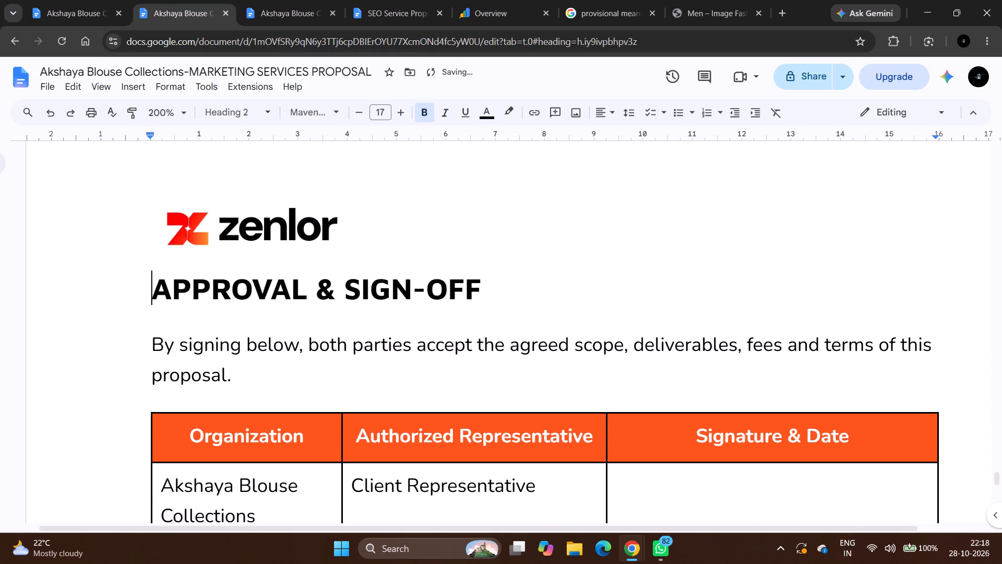
pyautogui.scroll(-1, 158, 429)
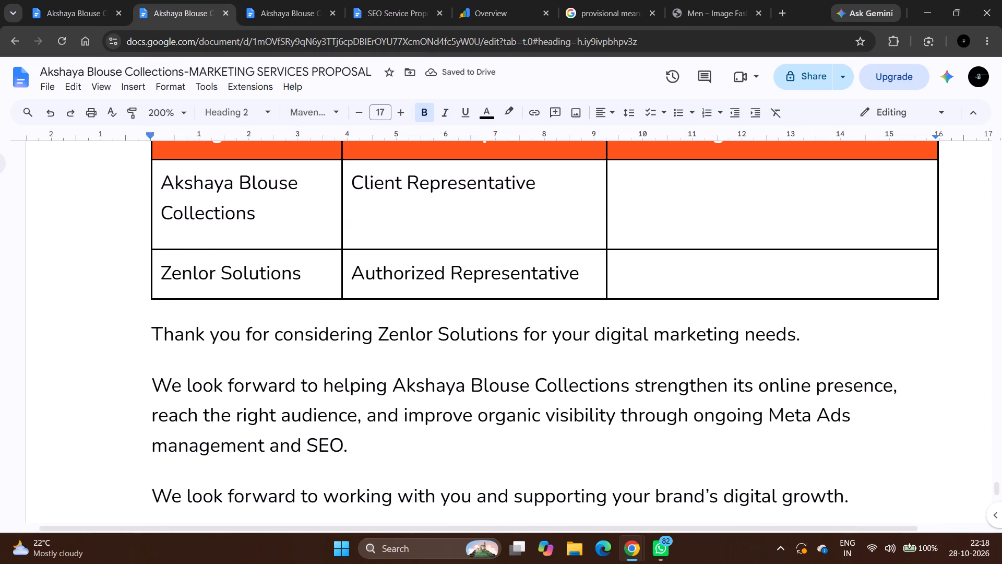
pyautogui.scroll(-1, 158, 429)
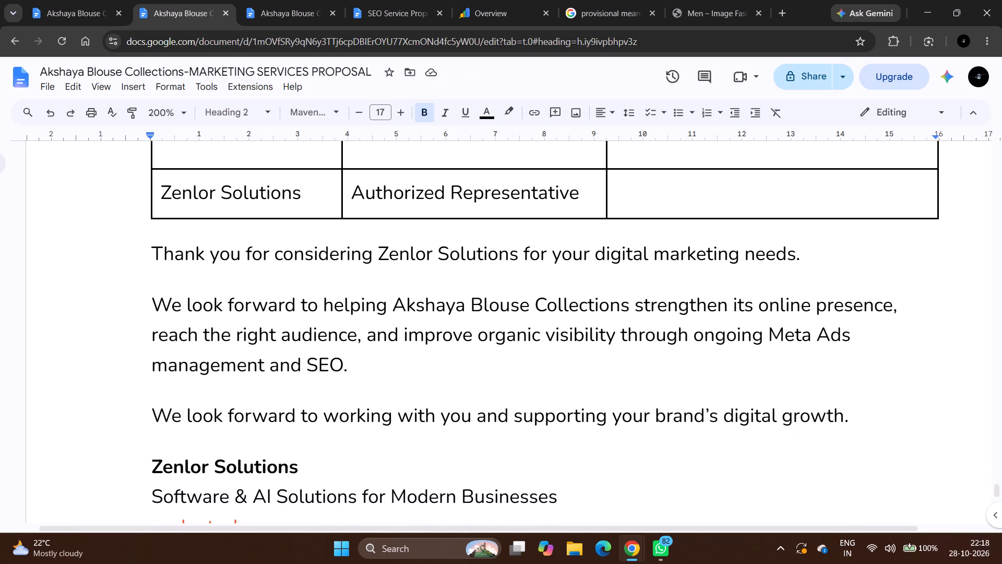